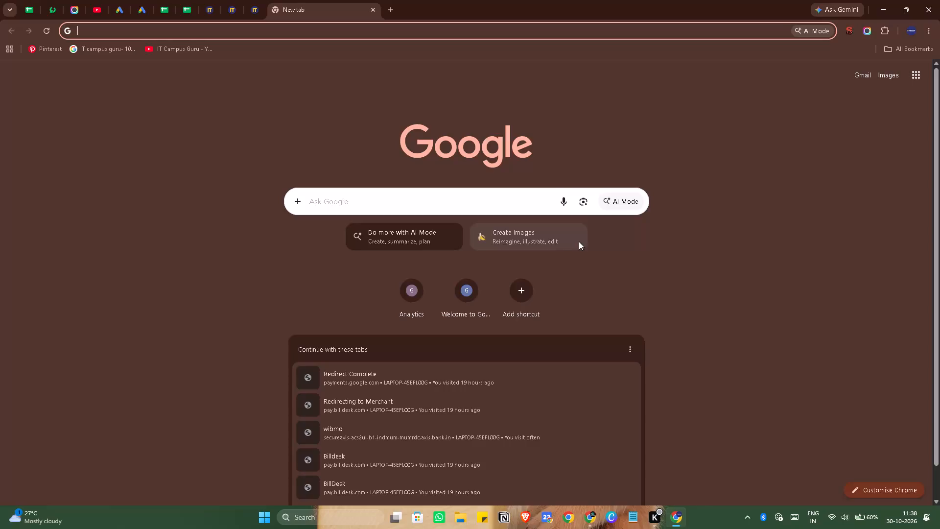
Switch to the IT Campus Guru WordPress admin and open the Forminator forms list.
{"action": "left_click", "coordinate": [212, 1]}
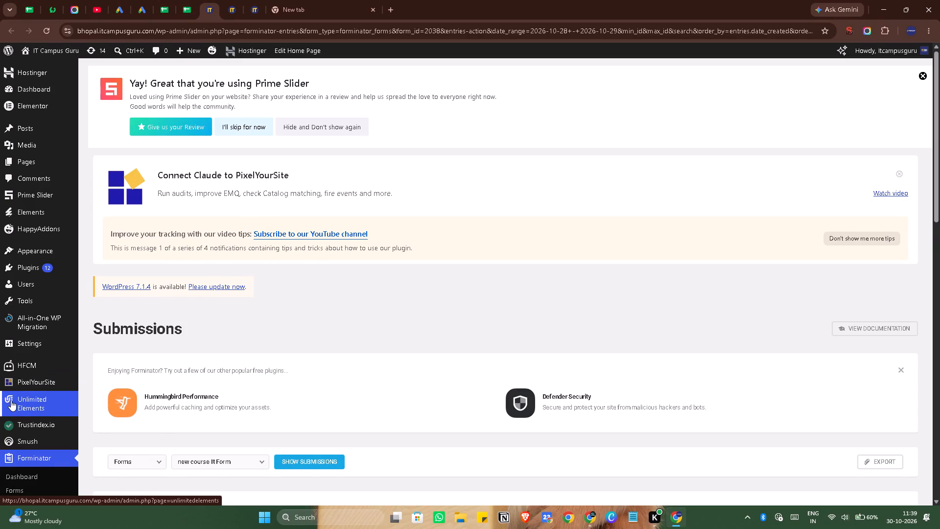
{"action": "scroll", "coordinate": [14, 404], "scroll_direction": "down", "scroll_amount": 2}
{"action": "left_click", "coordinate": [27, 426]}
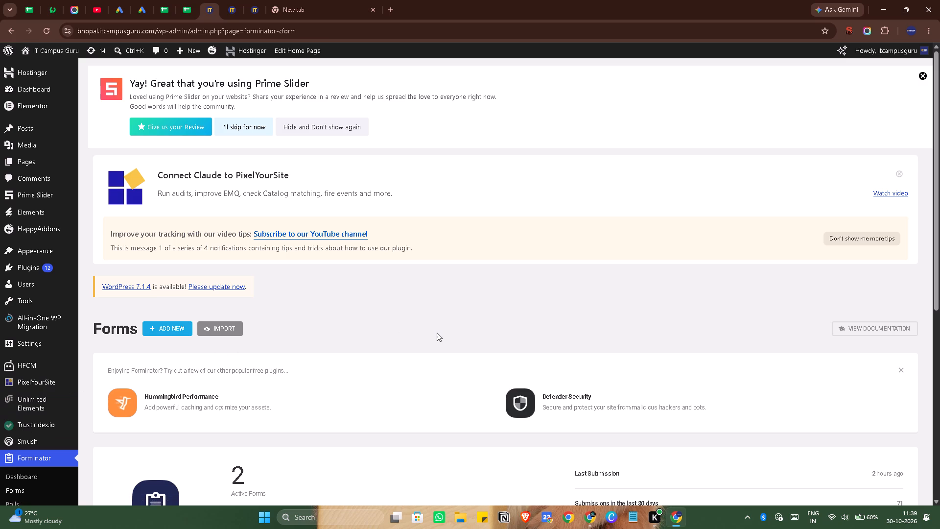
{"action": "scroll", "coordinate": [437, 333], "scroll_direction": "up", "scroll_amount": 1}
{"action": "scroll", "coordinate": [437, 333], "scroll_direction": "down", "scroll_amount": 3}
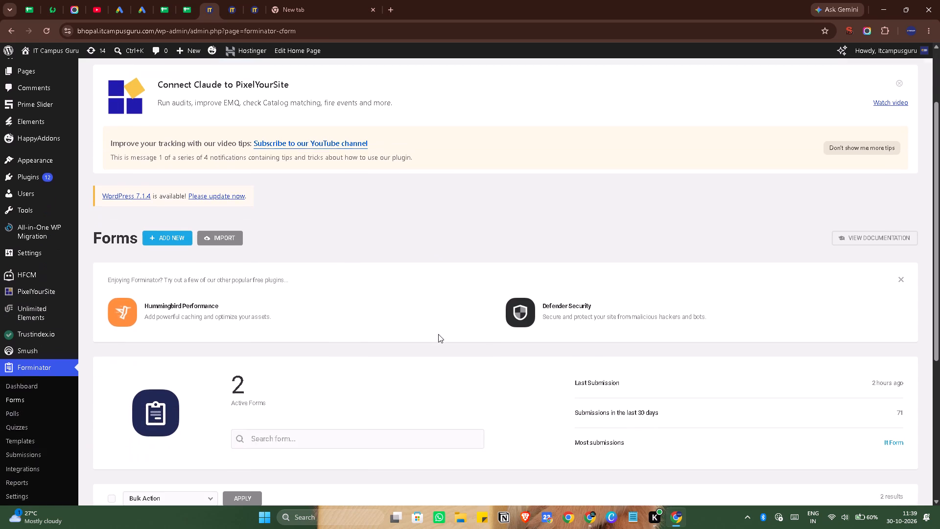
Lower the screen brightness in the Windows quick settings.
{"action": "left_click", "coordinate": [845, 528]}
{"action": "left_click", "coordinate": [830, 434]}
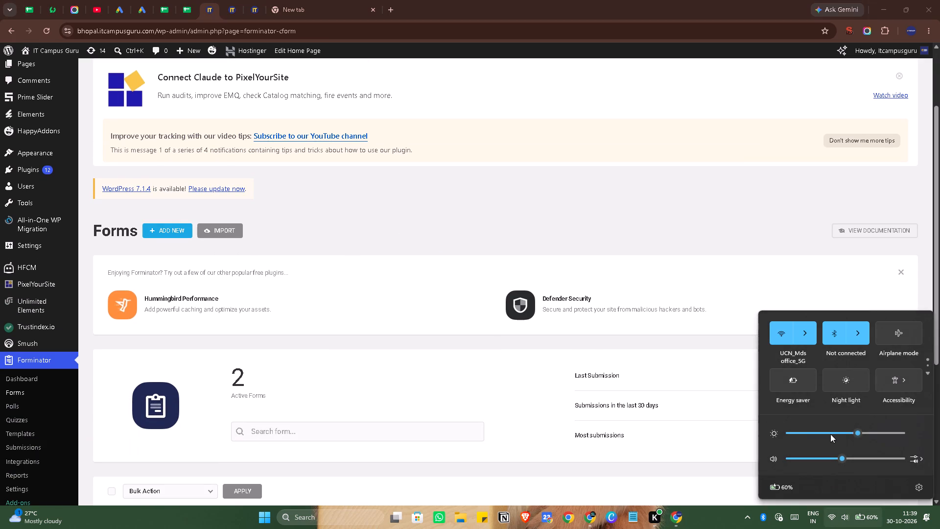
{"action": "left_click", "coordinate": [819, 433]}
{"action": "left_click", "coordinate": [822, 437]}
{"action": "left_click", "coordinate": [846, 512]}
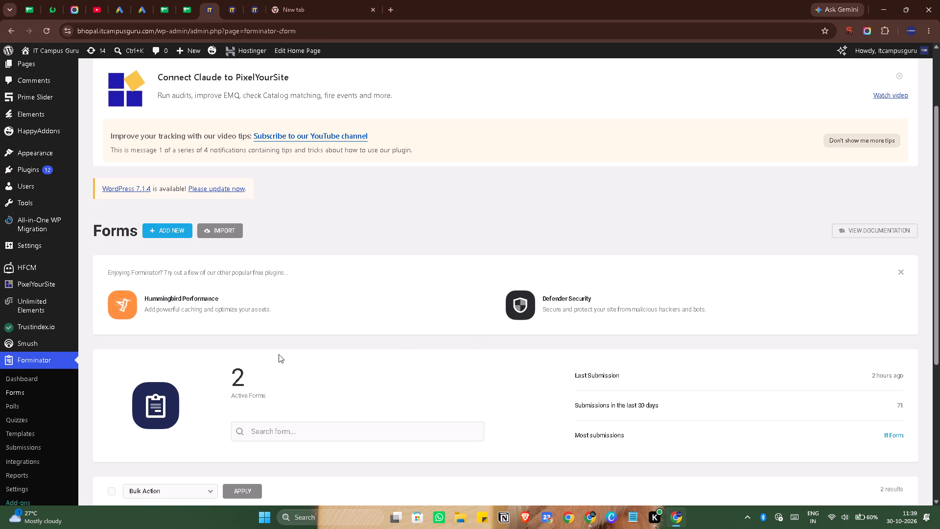
Reload the Forminator forms list and open the submissions of the form "new course It Form".
{"action": "left_click", "coordinate": [12, 397]}
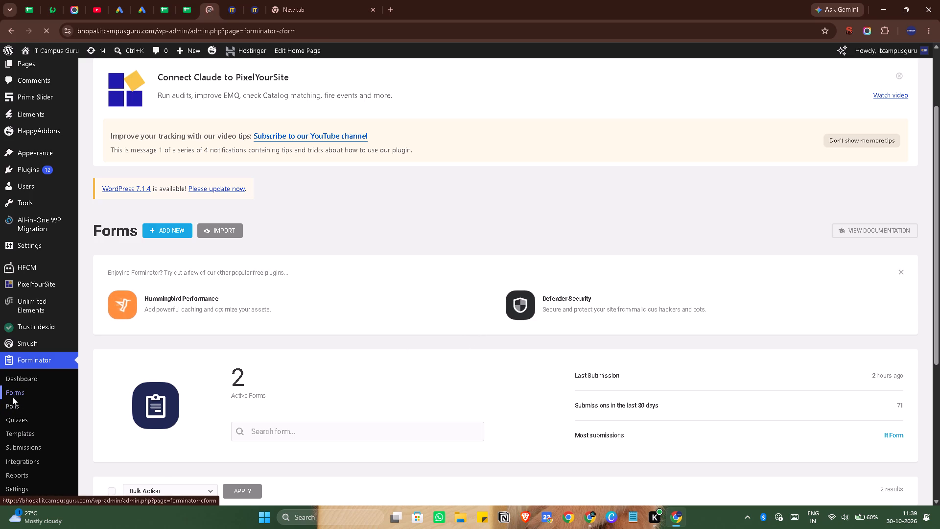
{"action": "scroll", "coordinate": [458, 309], "scroll_direction": "down", "scroll_amount": 2}
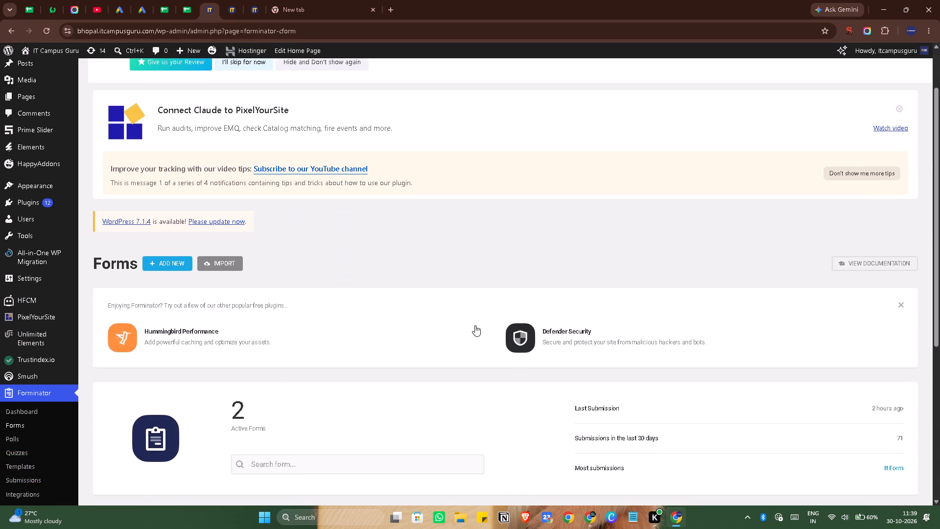
{"action": "scroll", "coordinate": [485, 352], "scroll_direction": "down", "scroll_amount": 4}
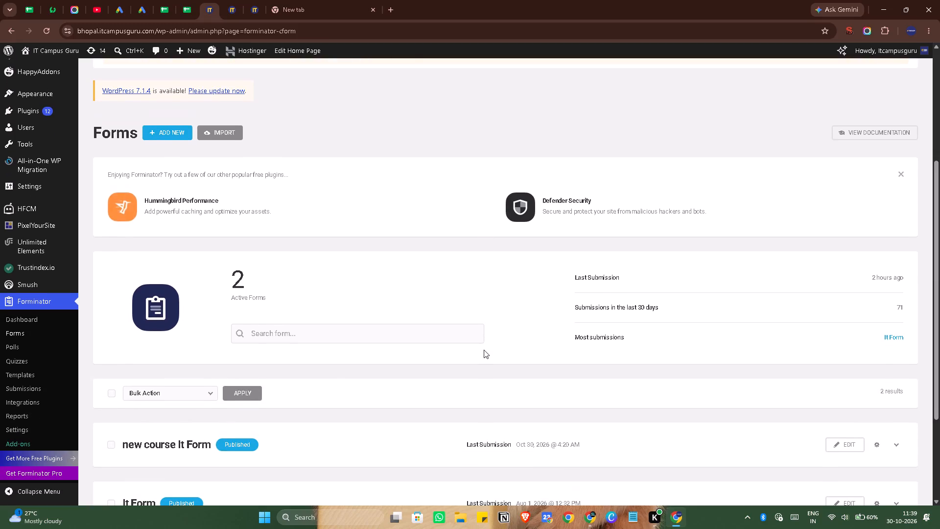
{"action": "scroll", "coordinate": [482, 346], "scroll_direction": "down", "scroll_amount": 4}
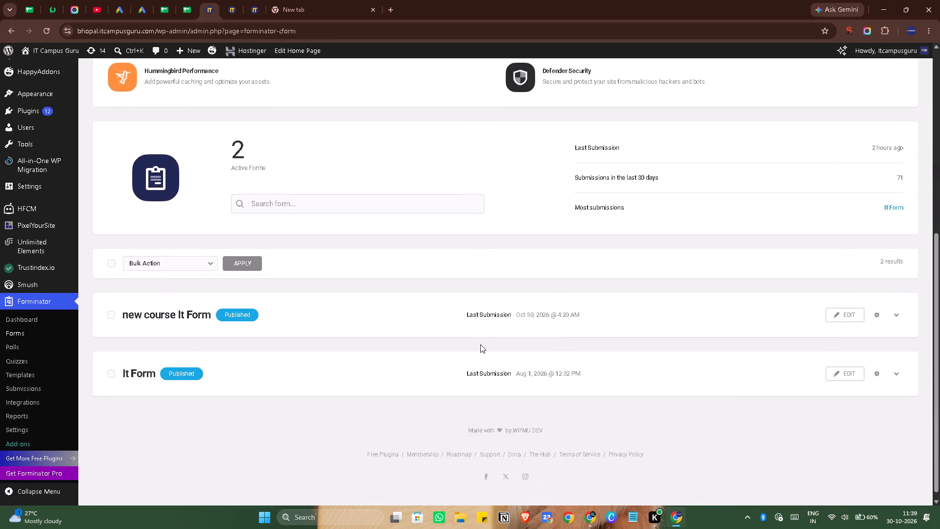
{"action": "left_click", "coordinate": [872, 314]}
{"action": "left_click", "coordinate": [862, 386]}
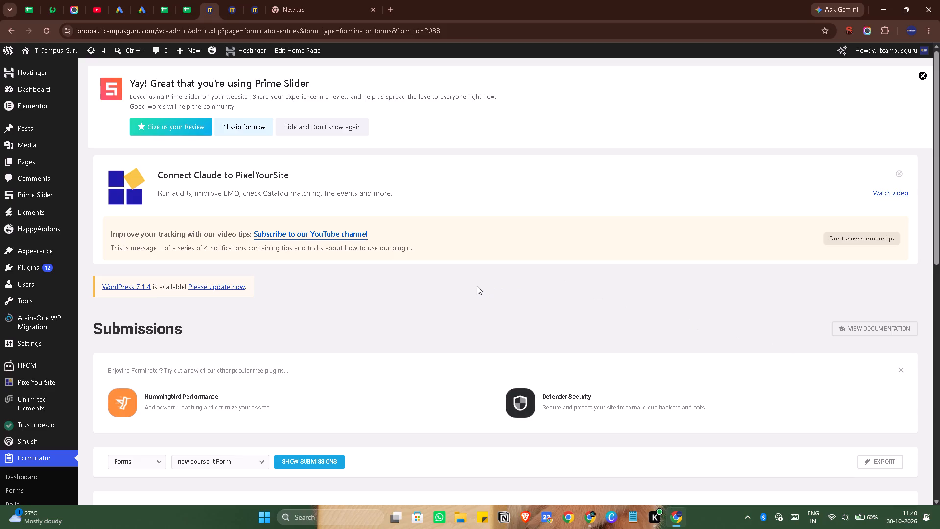
Filter the submissions to the date range 2026-10-28 to 2026-10-30, sorted by submission date in ascending order.
{"action": "scroll", "coordinate": [477, 286], "scroll_direction": "down", "scroll_amount": 4}
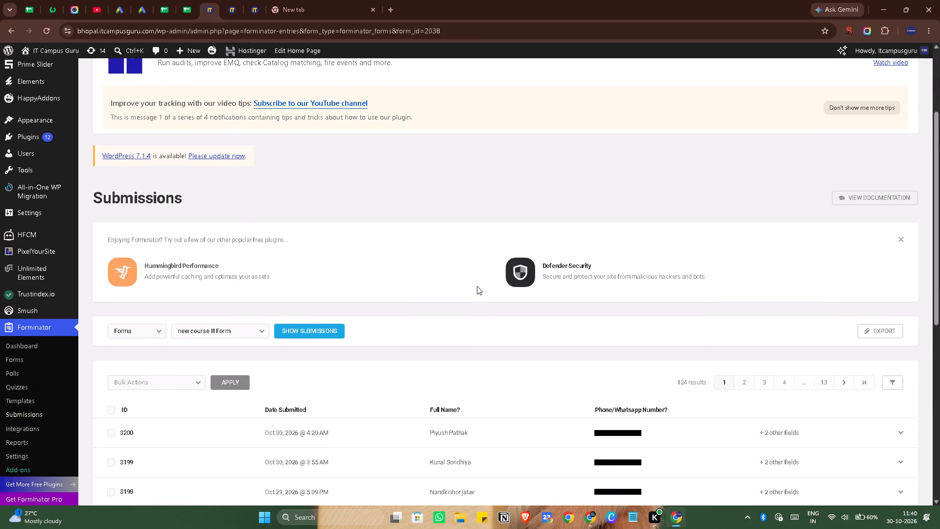
{"action": "scroll", "coordinate": [477, 286], "scroll_direction": "down", "scroll_amount": 4}
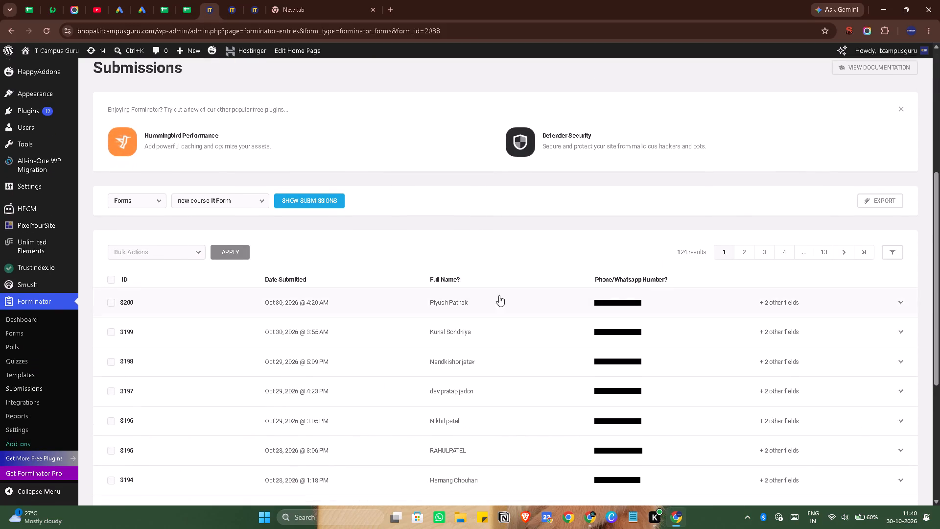
{"action": "left_click", "coordinate": [899, 256]}
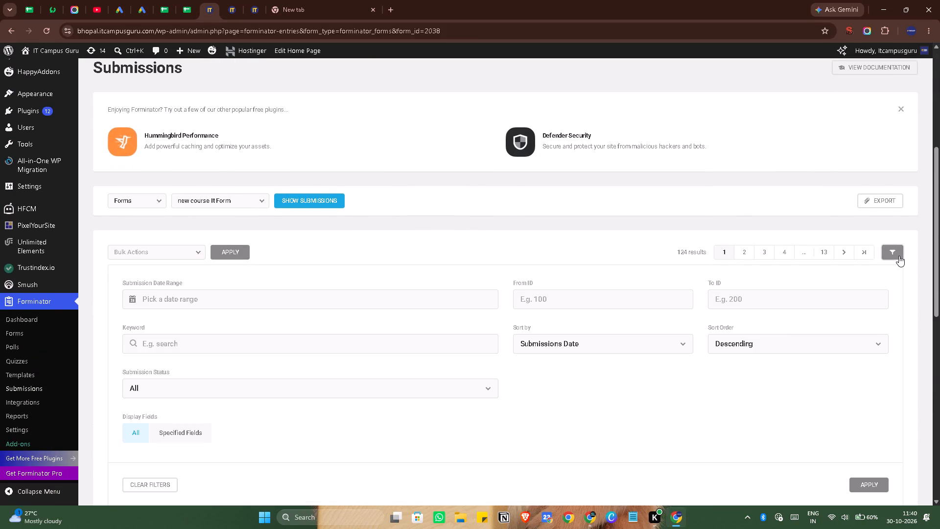
{"action": "left_click", "coordinate": [892, 251]}
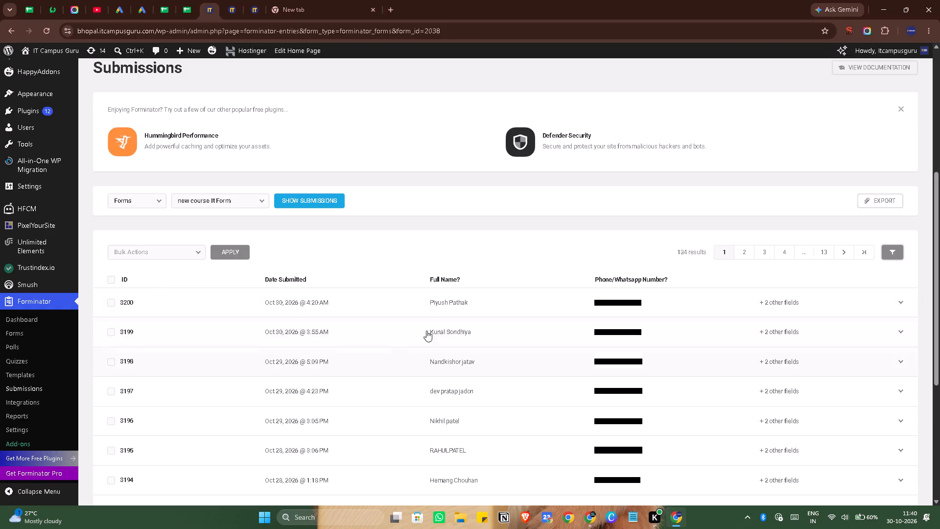
{"action": "left_click", "coordinate": [896, 247]}
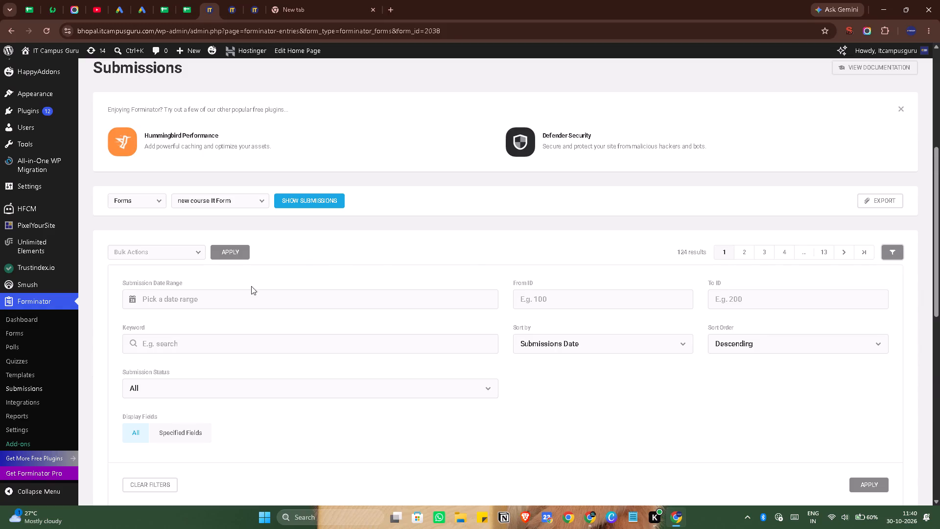
{"action": "left_click", "coordinate": [248, 299]}
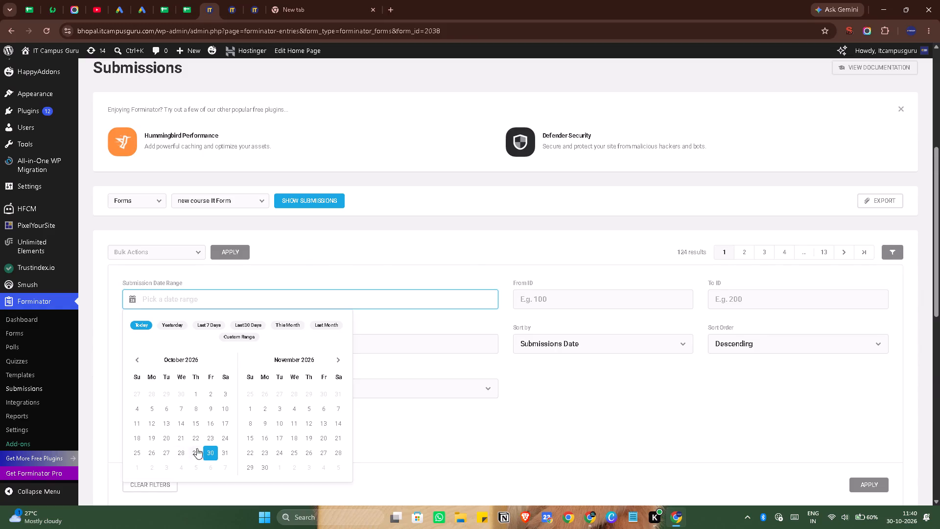
{"action": "left_click", "coordinate": [183, 452]}
{"action": "left_click", "coordinate": [211, 453]}
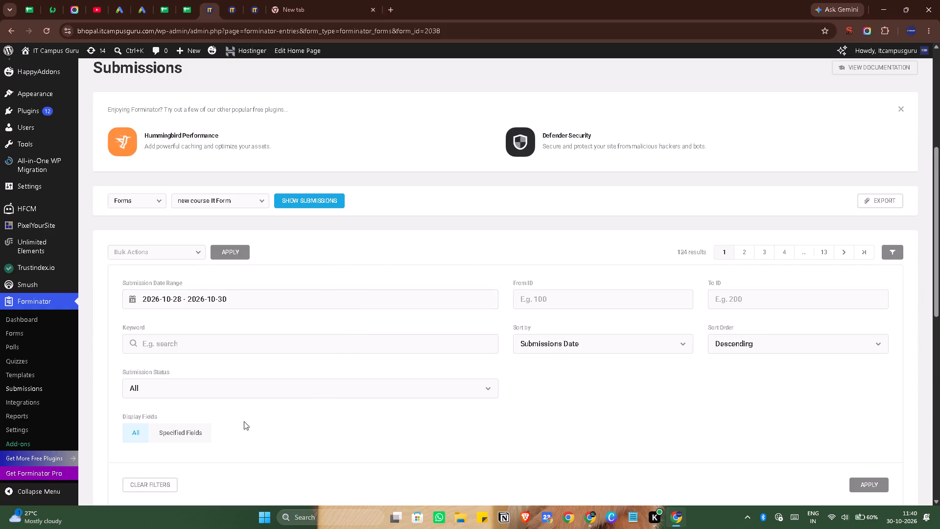
{"action": "left_click", "coordinate": [827, 342]}
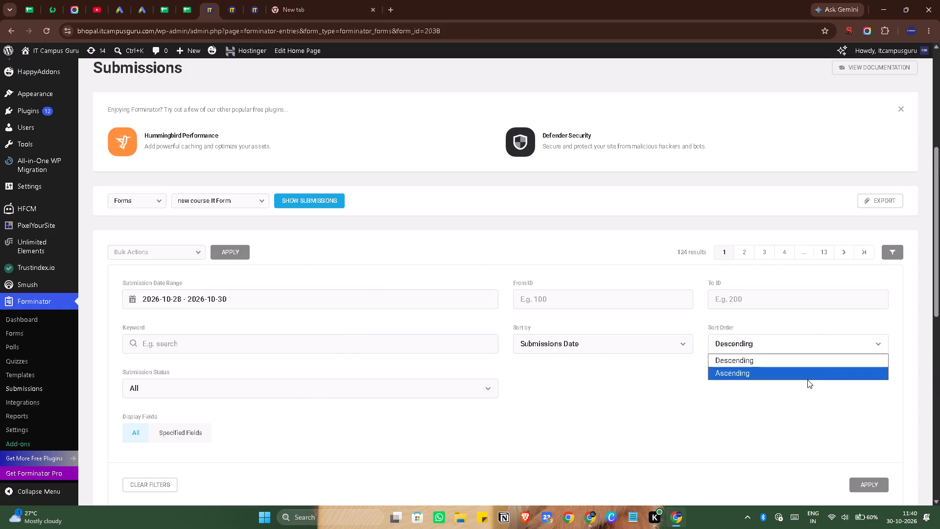
{"action": "left_click", "coordinate": [807, 380]}
{"action": "left_click", "coordinate": [725, 372]}
{"action": "scroll", "coordinate": [669, 380], "scroll_direction": "down", "scroll_amount": 6}
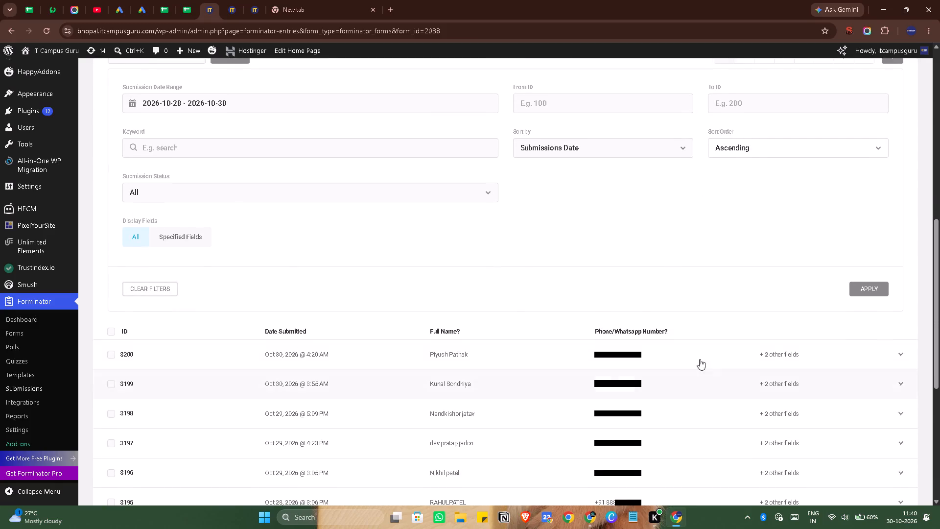
{"action": "left_click", "coordinate": [872, 287]}
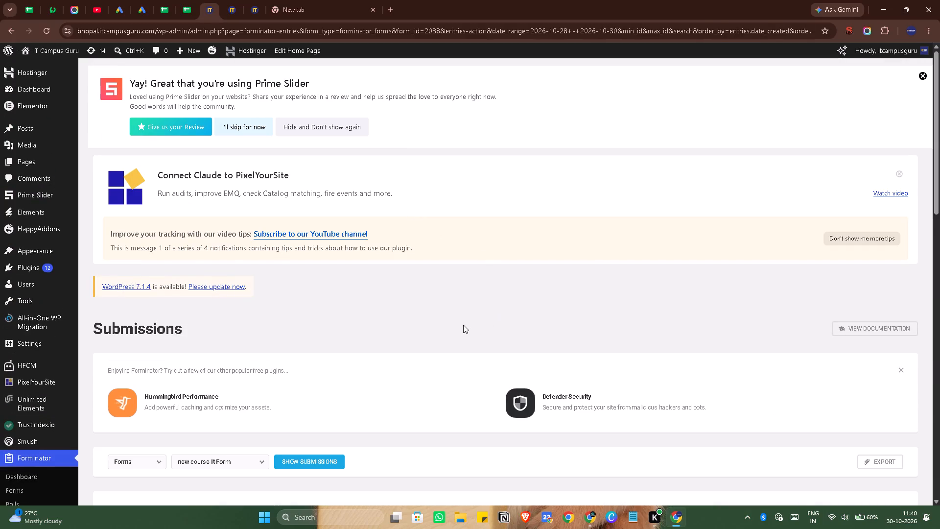
Export the submissions as a CSV download with the submission filters applied.
{"action": "scroll", "coordinate": [457, 320], "scroll_direction": "down", "scroll_amount": 7}
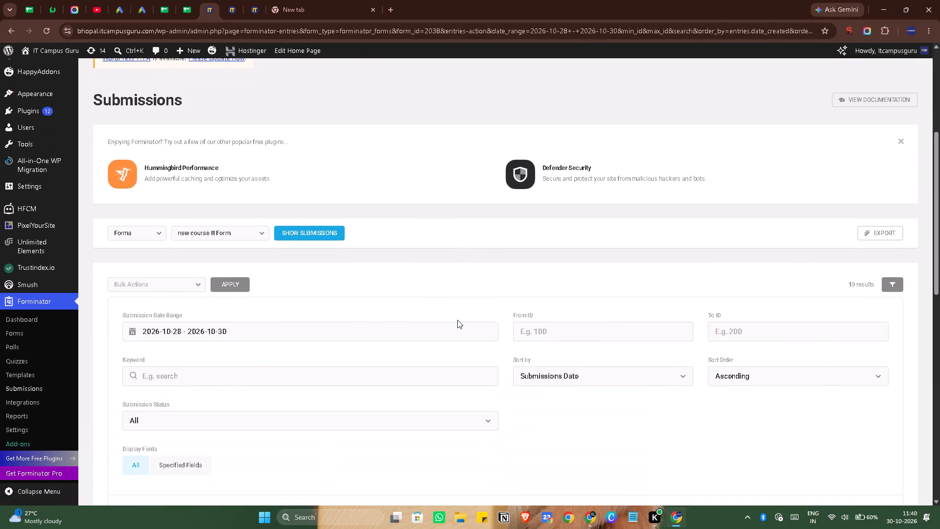
{"action": "scroll", "coordinate": [457, 320], "scroll_direction": "down", "scroll_amount": 2}
{"action": "left_click", "coordinate": [880, 171]}
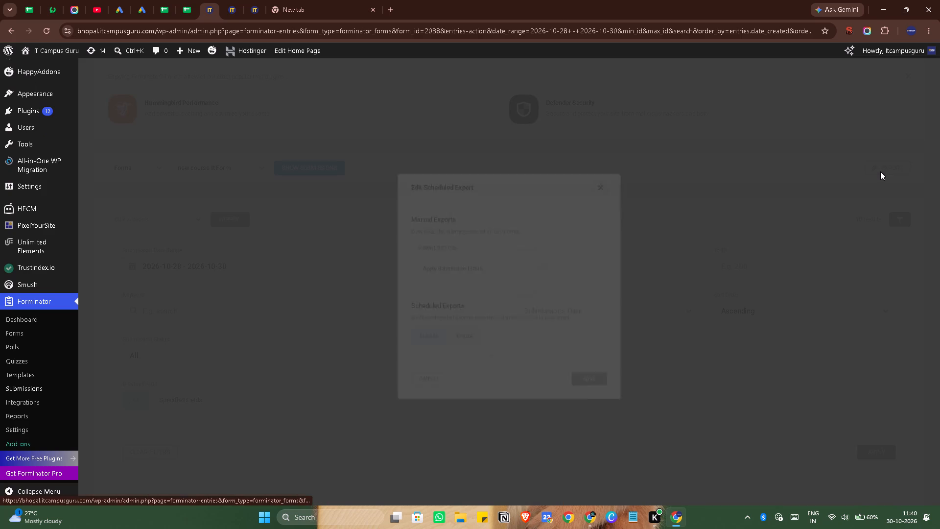
{"action": "left_click", "coordinate": [406, 262]}
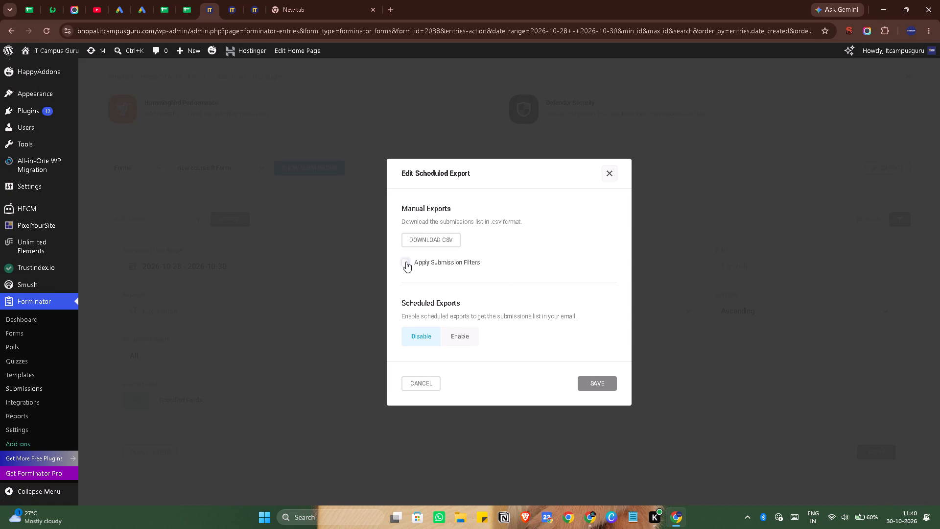
{"action": "left_click", "coordinate": [431, 236]}
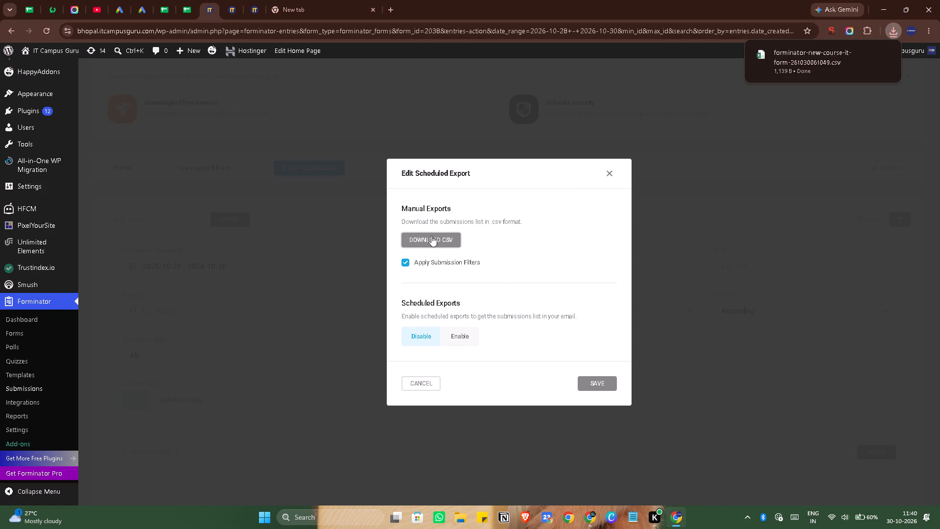
Open the downloaded submissions CSV in Excel and dismiss the Office activation dialog.
{"action": "left_click", "coordinate": [821, 54]}
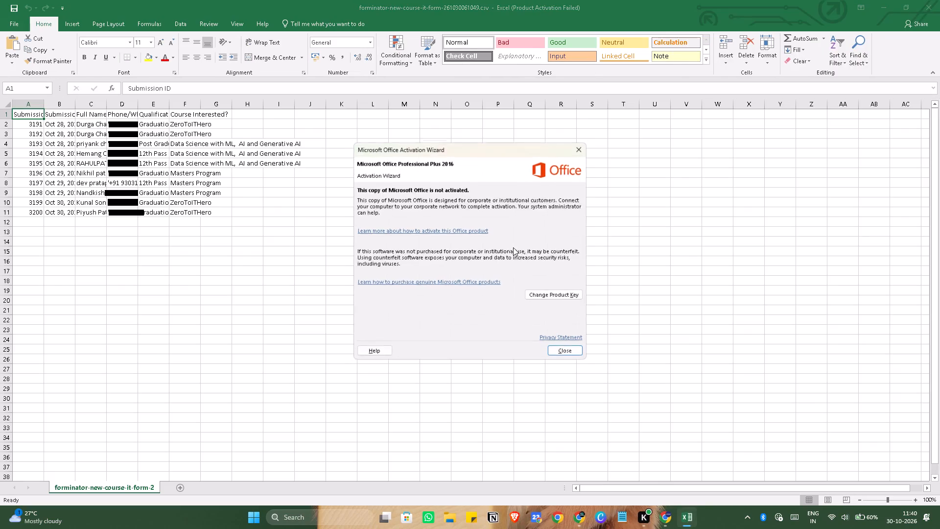
{"action": "left_click", "coordinate": [563, 353]}
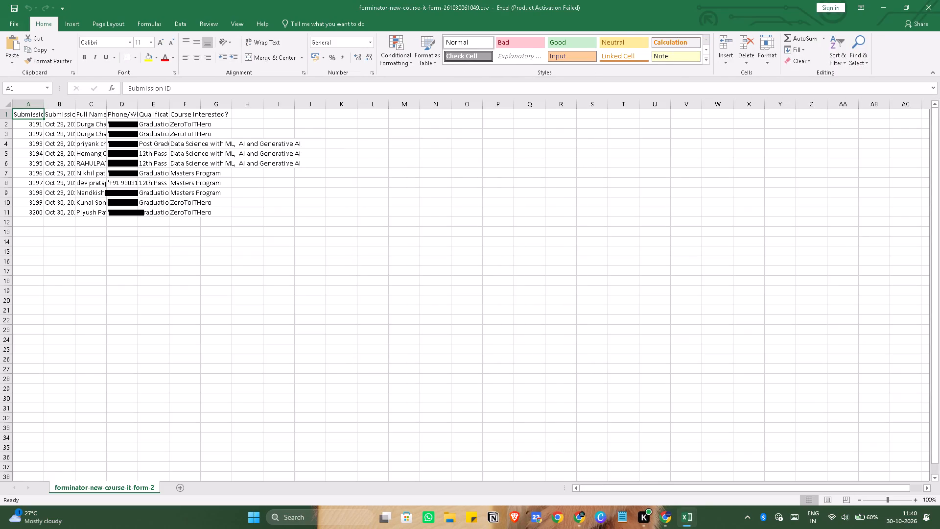
Fit the widths of columns B to E, from Submission Time through Qualification, to their contents.
{"action": "double_click", "coordinate": [76, 109]}
{"action": "double_click", "coordinate": [152, 105]}
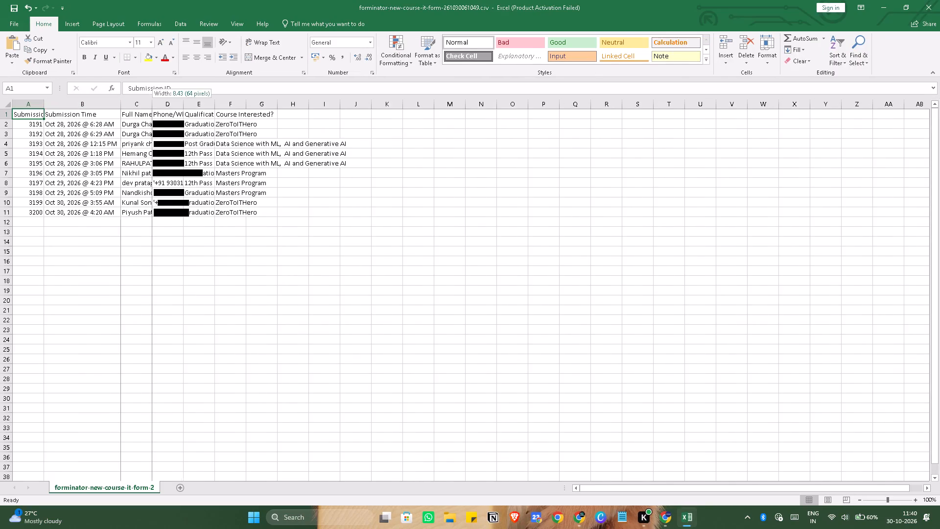
{"action": "double_click", "coordinate": [214, 104]}
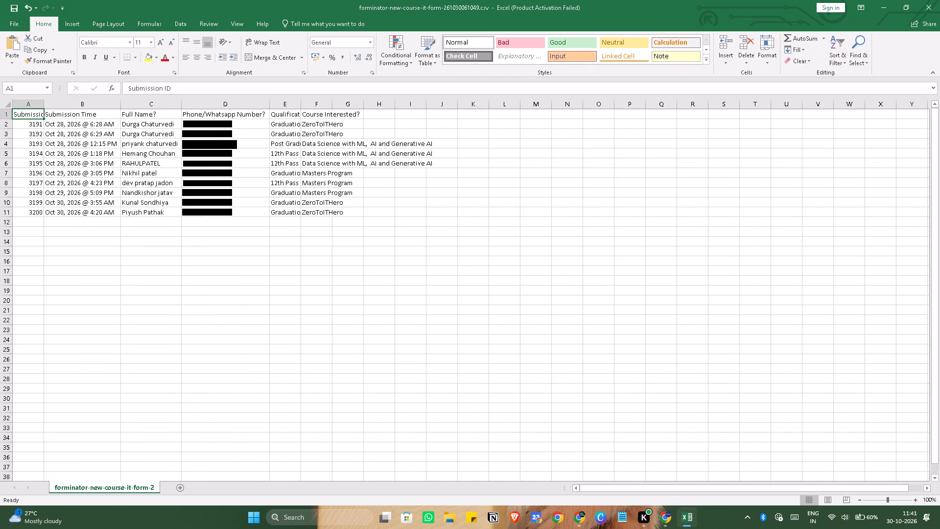
{"action": "left_click", "coordinate": [303, 107]}
{"action": "double_click", "coordinate": [300, 104]}
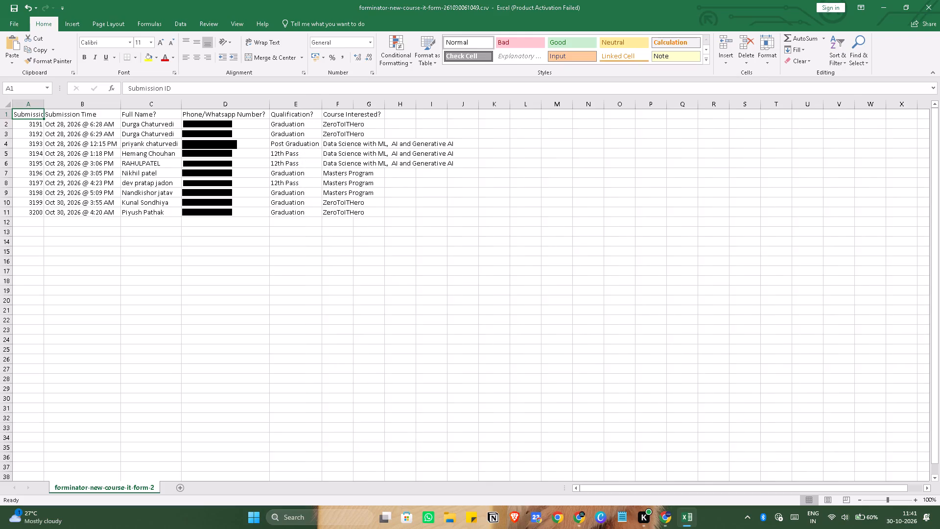
Copy the submission time, name, phone and qualification data of all entries, cells B2:E11.
{"action": "left_click_drag", "start_coordinate": [55, 124], "coordinate": [253, 167]}
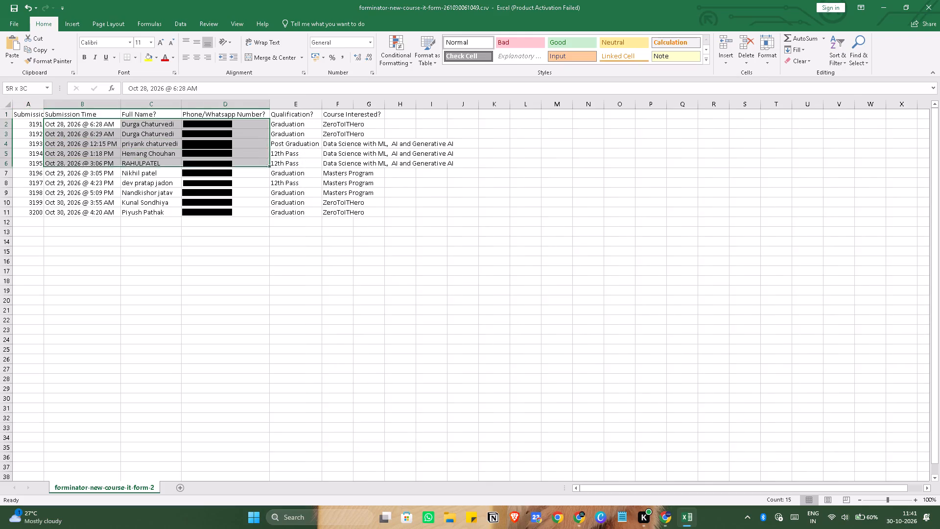
{"action": "left_click_drag", "start_coordinate": [253, 167], "coordinate": [272, 207]}
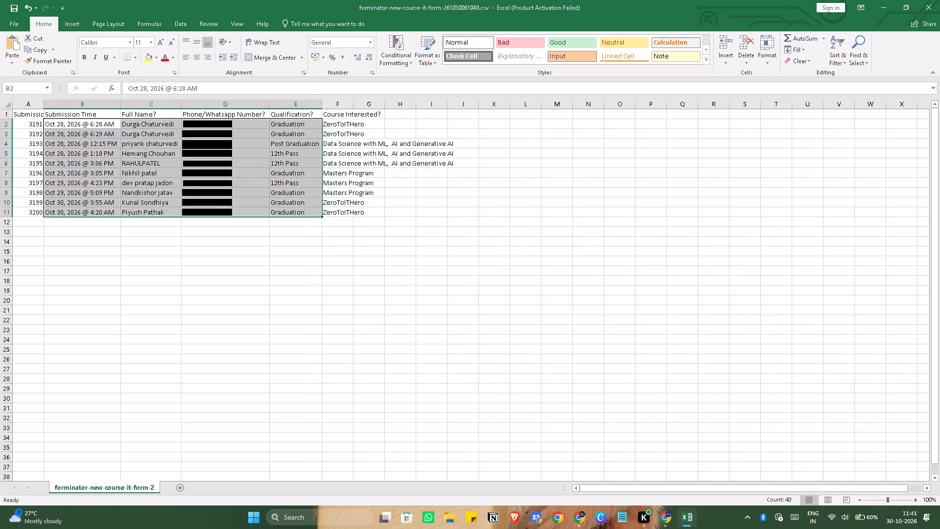
{"action": "key", "text": "ctrl+c"}
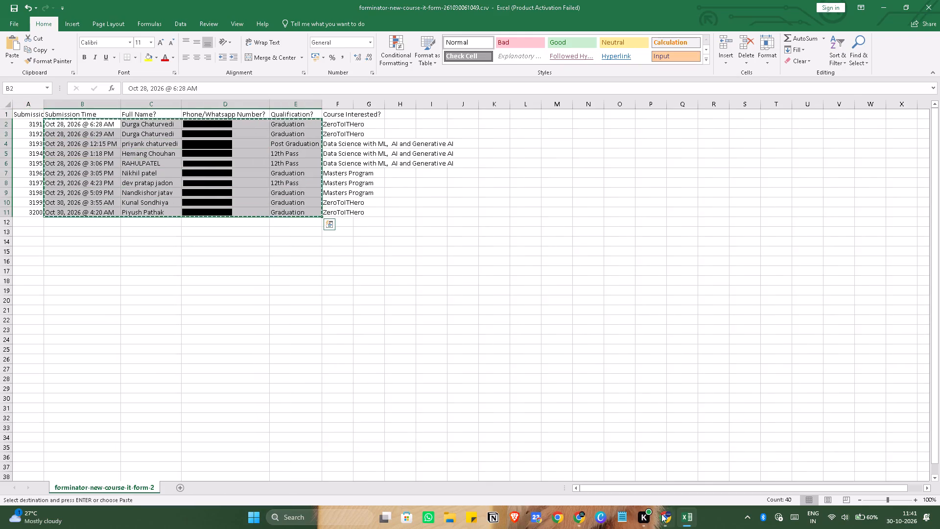
Switch to Chrome and paste the copied entries into the Google Leads sheet of ITCG Bhopal x MDS, starting at cell A108.
{"action": "left_click", "coordinate": [661, 514]}
{"action": "left_click", "coordinate": [170, 11]}
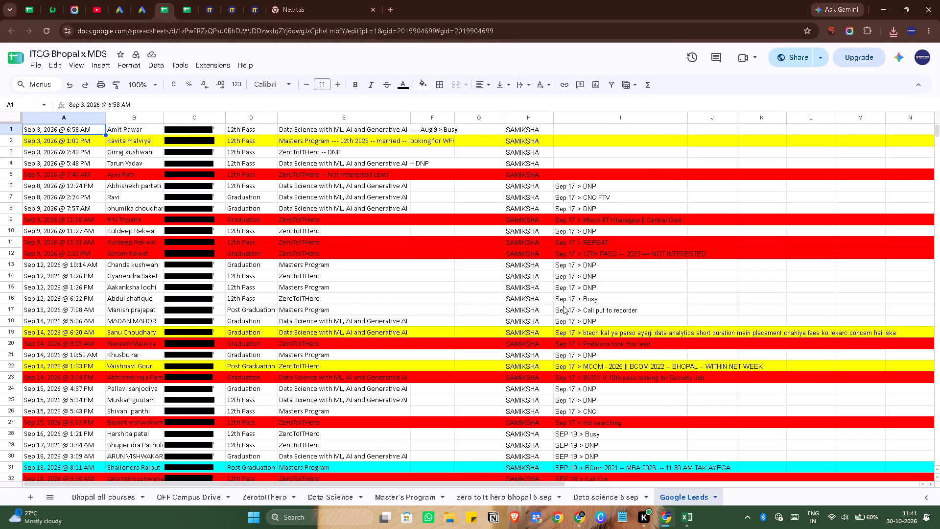
{"action": "scroll", "coordinate": [465, 274], "scroll_direction": "down", "scroll_amount": 17}
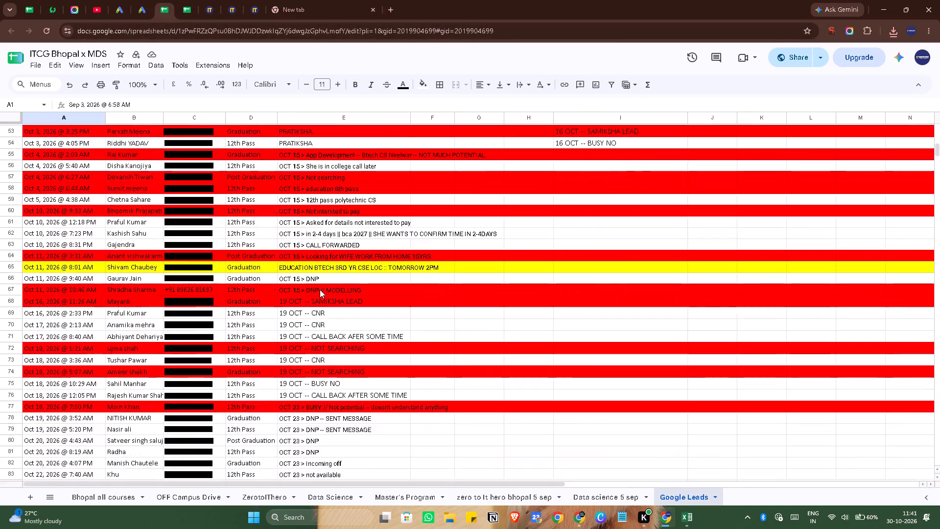
{"action": "scroll", "coordinate": [320, 289], "scroll_direction": "down", "scroll_amount": 18}
{"action": "scroll", "coordinate": [285, 296], "scroll_direction": "up", "scroll_amount": 2}
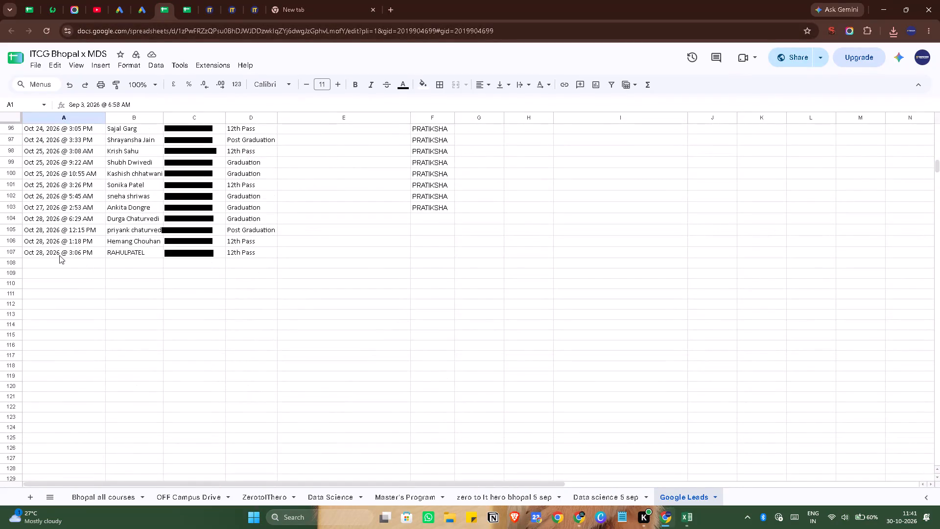
{"action": "left_click", "coordinate": [70, 262]}
{"action": "key", "text": "ctrl+v"}
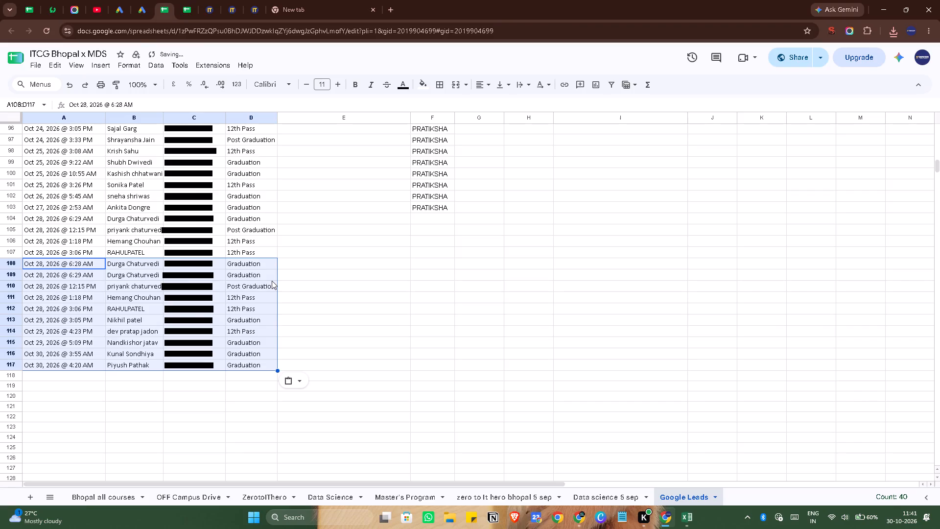
Delete rows 108 to 112, the repeated Oct 28 entries, from the Google Leads sheet.
{"action": "left_click", "coordinate": [72, 263]}
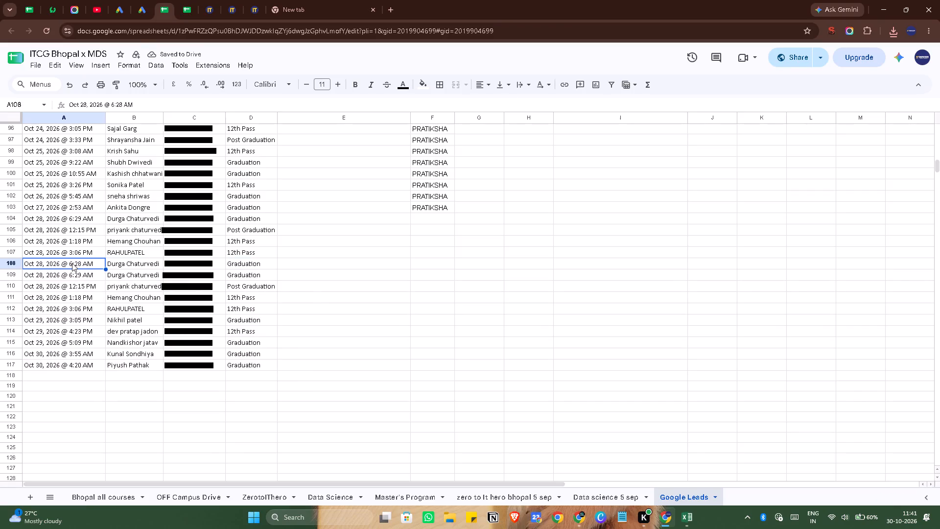
{"action": "left_click_drag", "start_coordinate": [72, 263], "coordinate": [244, 309]}
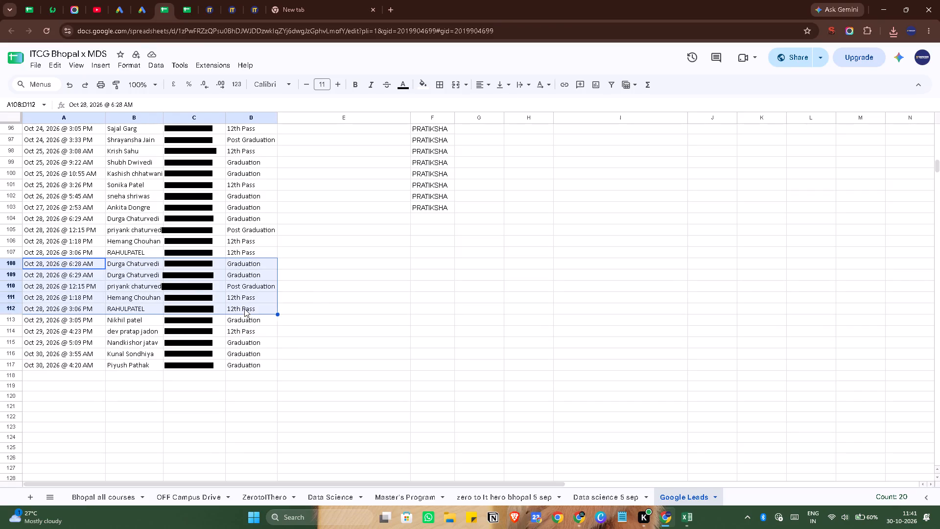
{"action": "right_click", "coordinate": [236, 294]}
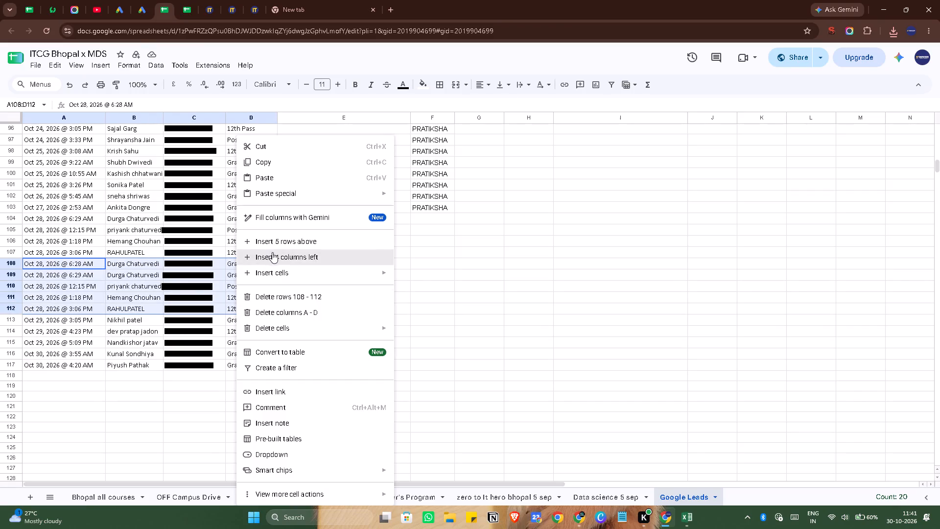
{"action": "left_click", "coordinate": [289, 298]}
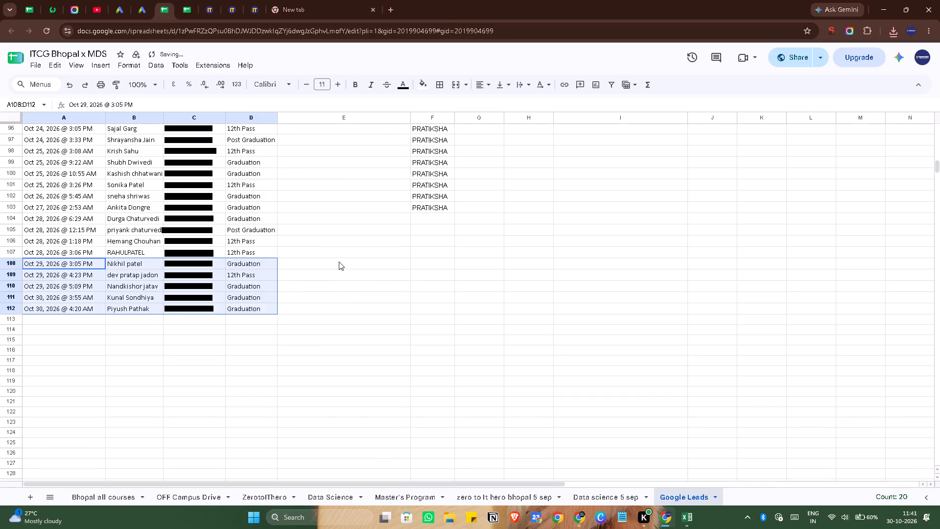
Review the newly added leads and the rows above them in the Google Leads sheet.
{"action": "left_click", "coordinate": [336, 260]}
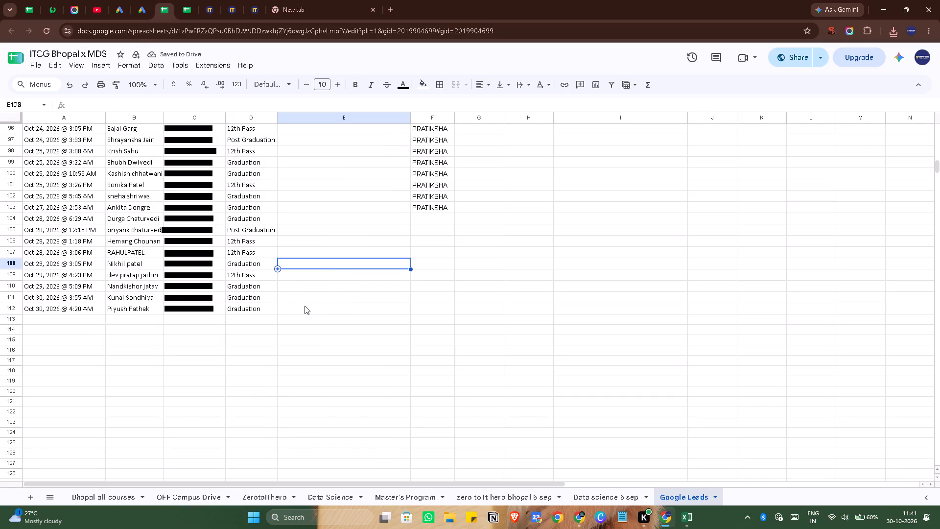
{"action": "left_click", "coordinate": [305, 306]}
{"action": "scroll", "coordinate": [323, 351], "scroll_direction": "up", "scroll_amount": 6}
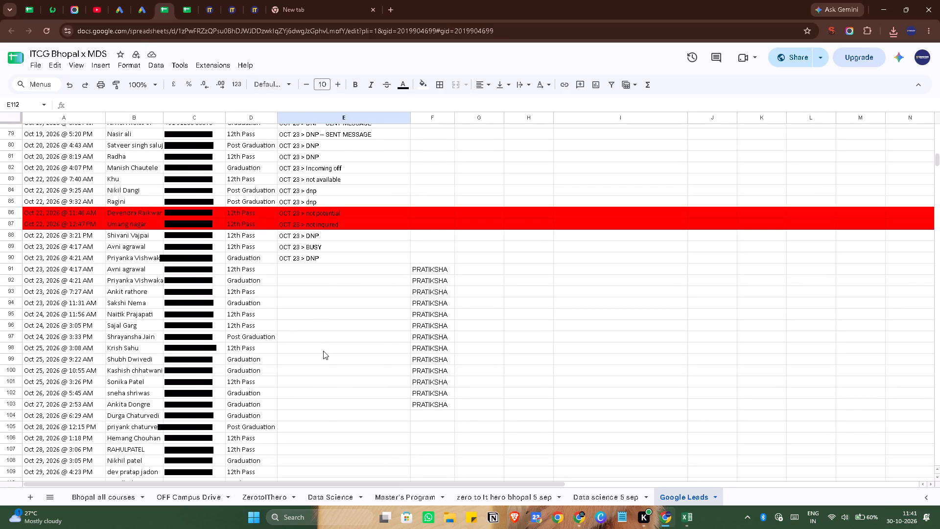
{"action": "scroll", "coordinate": [323, 351], "scroll_direction": "down", "scroll_amount": 5}
{"action": "scroll", "coordinate": [323, 351], "scroll_direction": "up", "scroll_amount": 2}
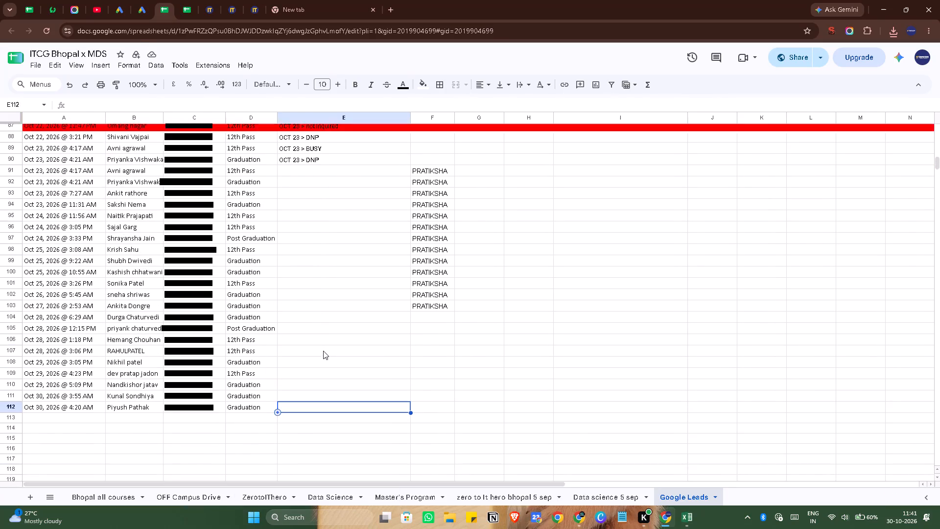
{"action": "scroll", "coordinate": [323, 351], "scroll_direction": "up", "scroll_amount": 3}
{"action": "scroll", "coordinate": [323, 351], "scroll_direction": "down", "scroll_amount": 4}
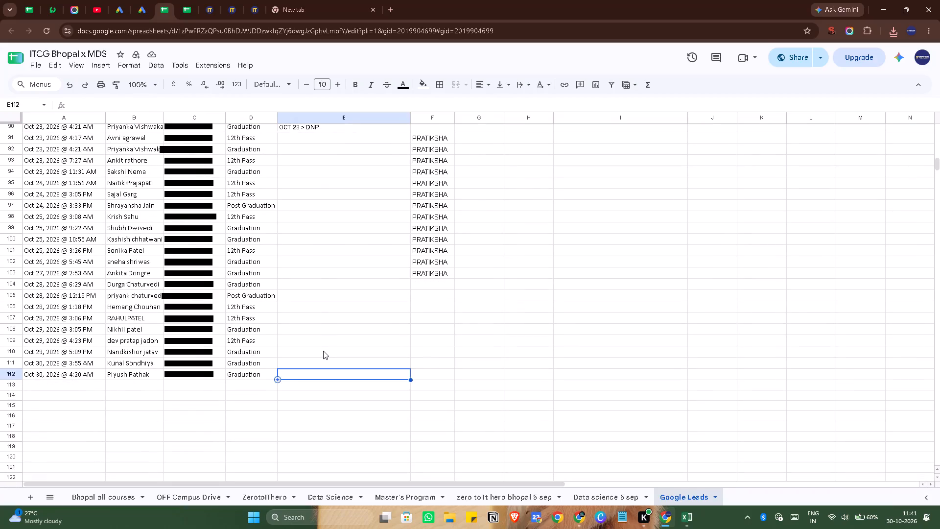
{"action": "scroll", "coordinate": [323, 351], "scroll_direction": "up", "scroll_amount": 1}
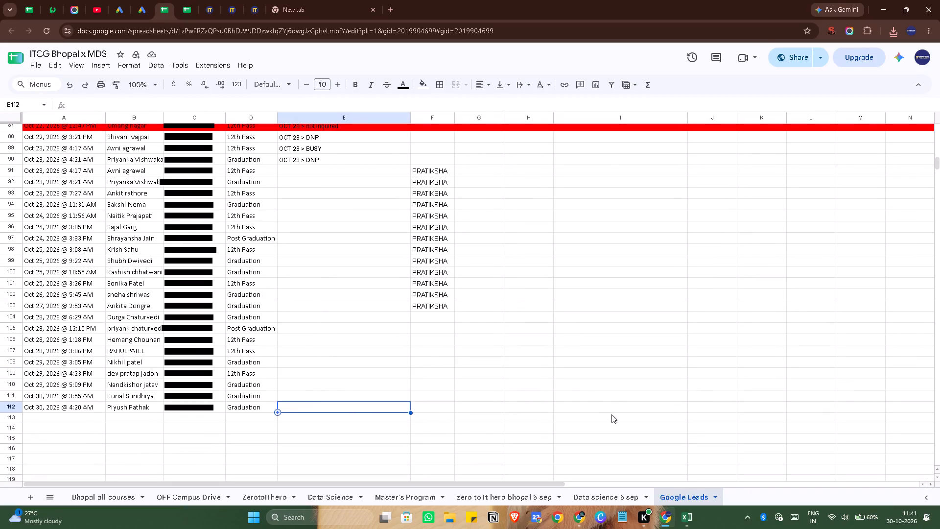
Switch to the itcampusguru.com WordPress admin and open the submissions of new Form from Forminator's forms list.
{"action": "left_click", "coordinate": [189, 6]}
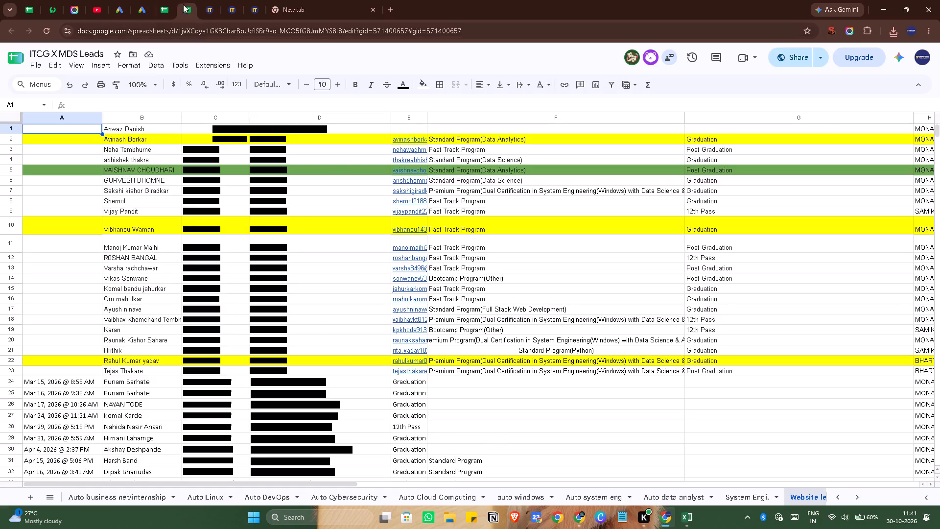
{"action": "left_click", "coordinate": [210, 1]}
{"action": "left_click", "coordinate": [229, 7]}
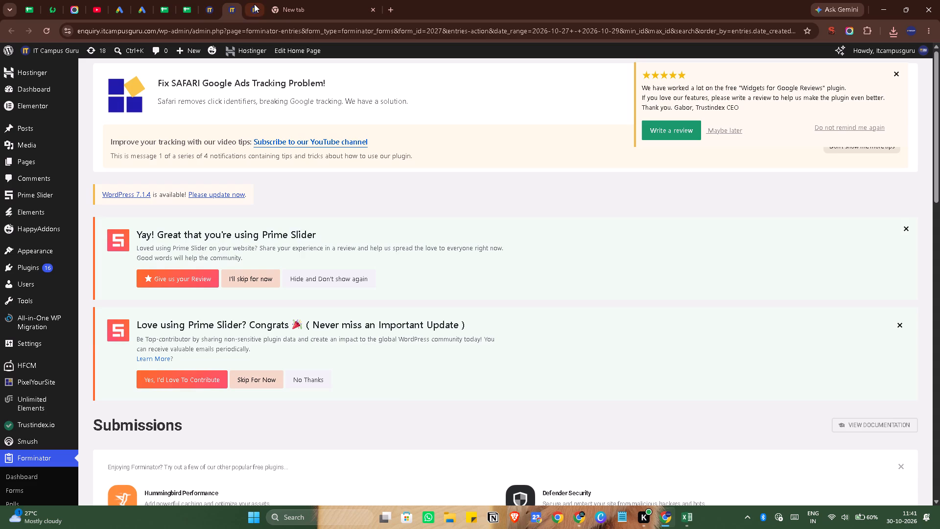
{"action": "left_click", "coordinate": [254, 4]}
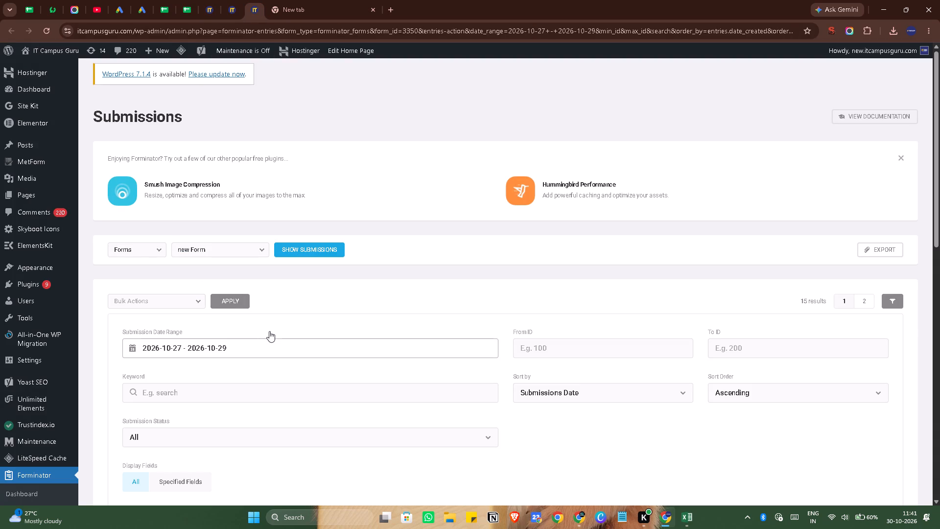
{"action": "scroll", "coordinate": [37, 459], "scroll_direction": "down", "scroll_amount": 3}
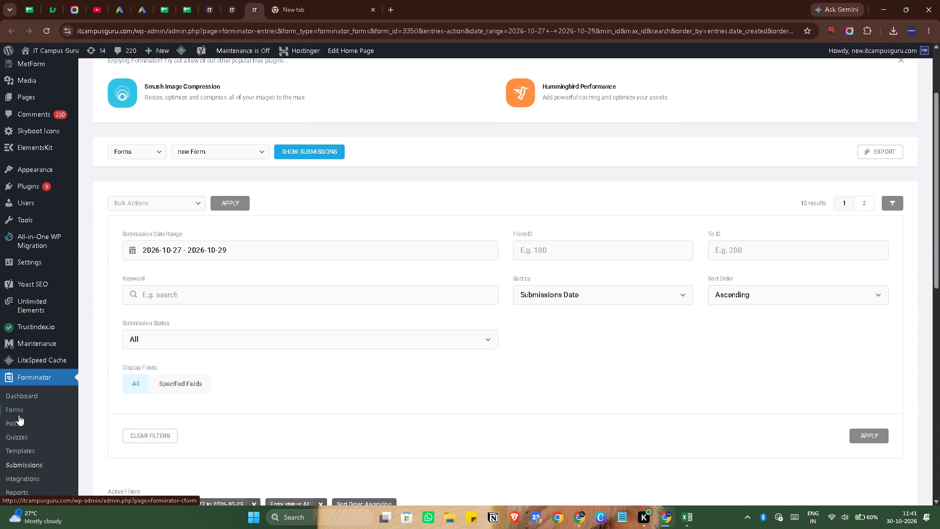
{"action": "left_click", "coordinate": [13, 409]}
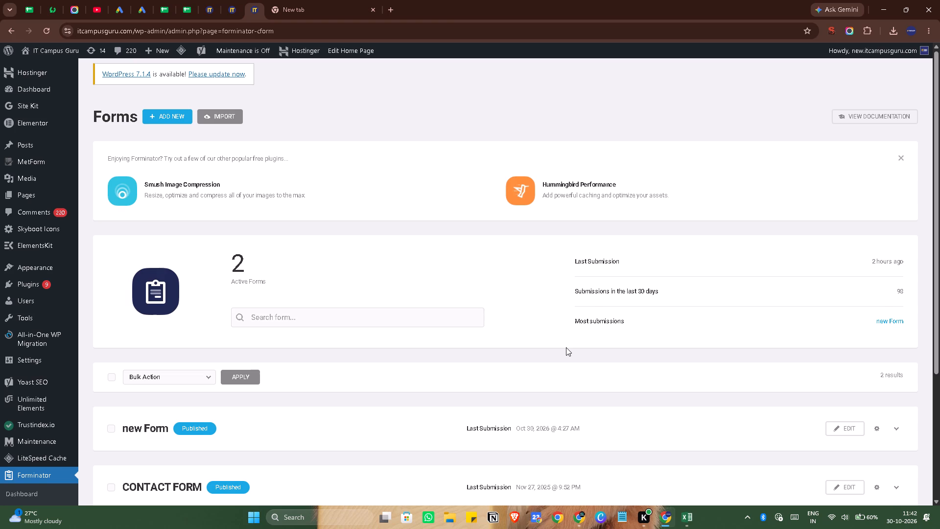
{"action": "scroll", "coordinate": [566, 347], "scroll_direction": "down", "scroll_amount": 5}
{"action": "scroll", "coordinate": [641, 341], "scroll_direction": "down", "scroll_amount": 1}
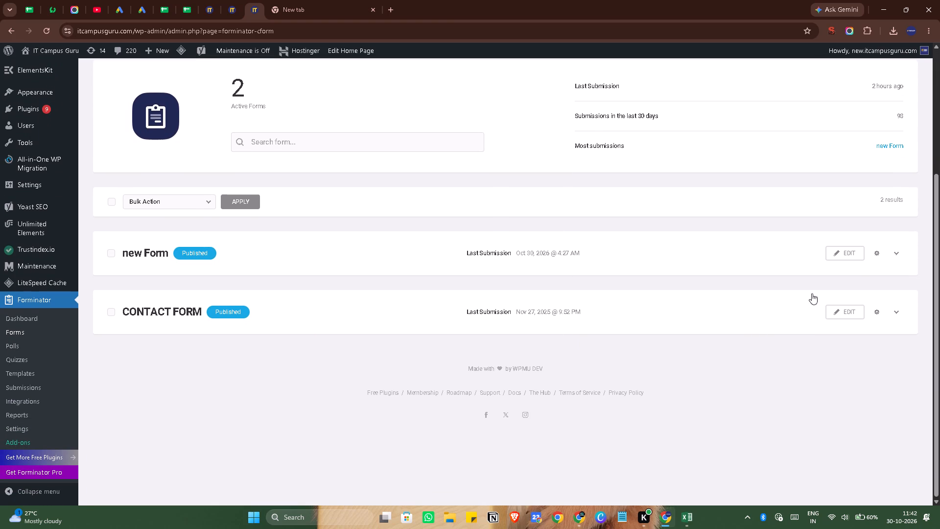
{"action": "left_click", "coordinate": [878, 256]}
{"action": "left_click", "coordinate": [852, 322]}
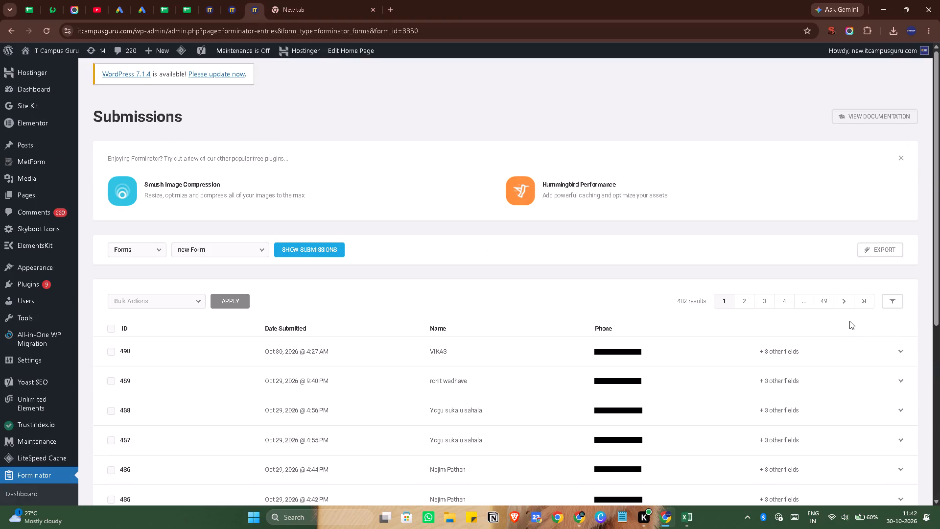
Filter the new Form submissions to the date range 2026-10-28 to 2026-10-30, sorted by submission date in ascending order.
{"action": "left_click", "coordinate": [886, 302]}
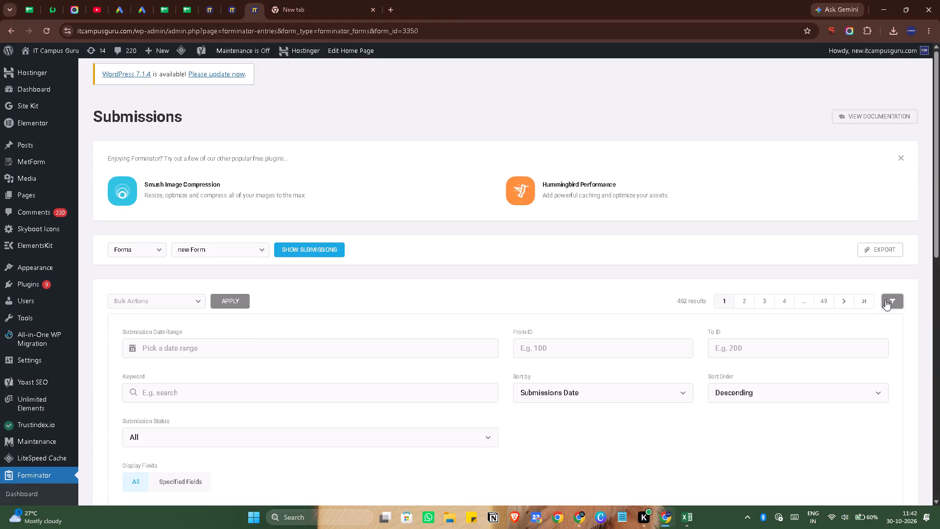
{"action": "left_click", "coordinate": [386, 348]}
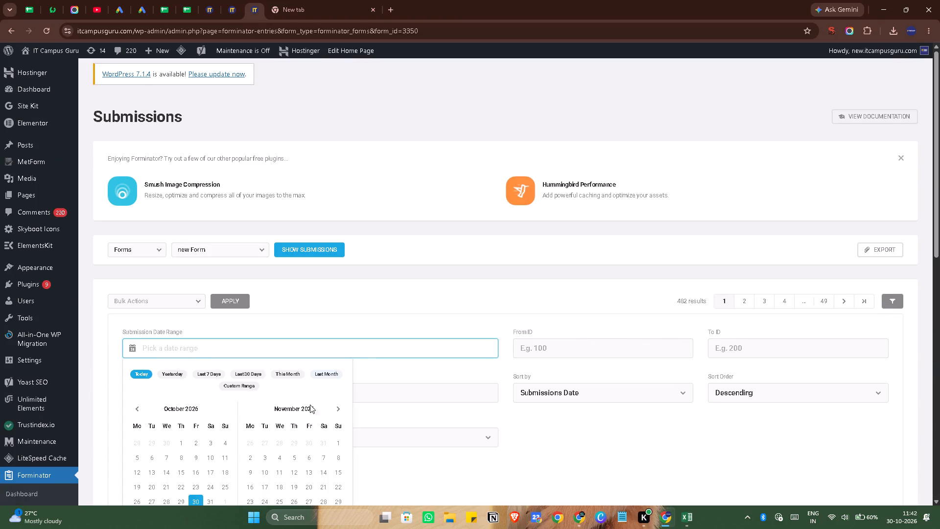
{"action": "scroll", "coordinate": [307, 340], "scroll_direction": "down", "scroll_amount": 2}
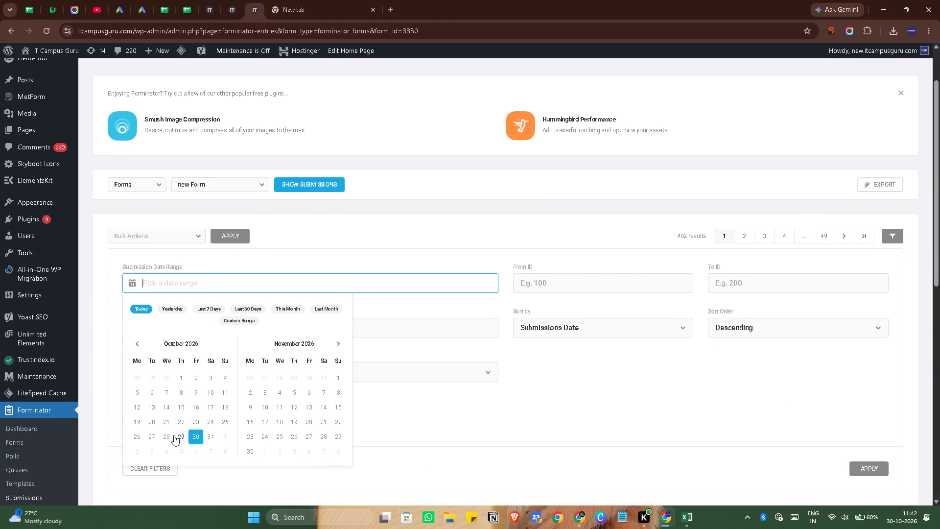
{"action": "left_click", "coordinate": [171, 436]}
{"action": "left_click", "coordinate": [194, 433]}
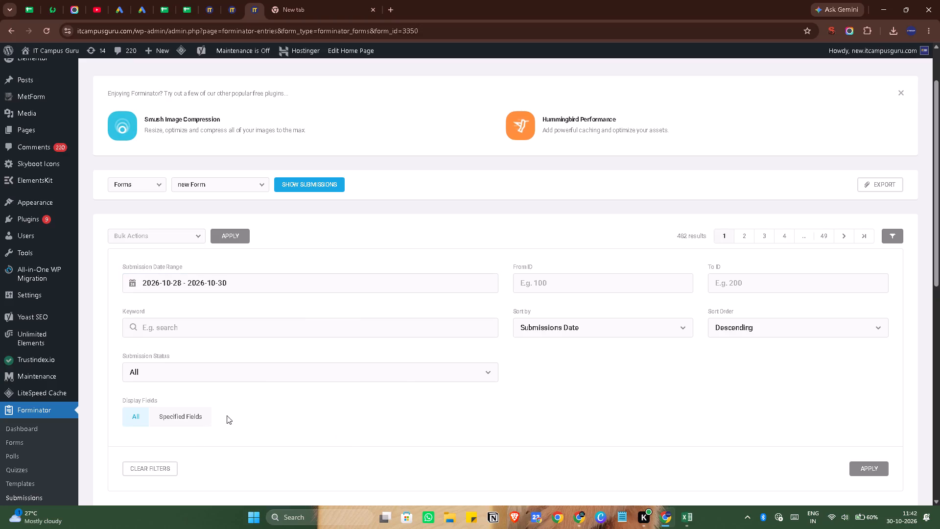
{"action": "left_click", "coordinate": [744, 324]}
{"action": "left_click", "coordinate": [757, 358]}
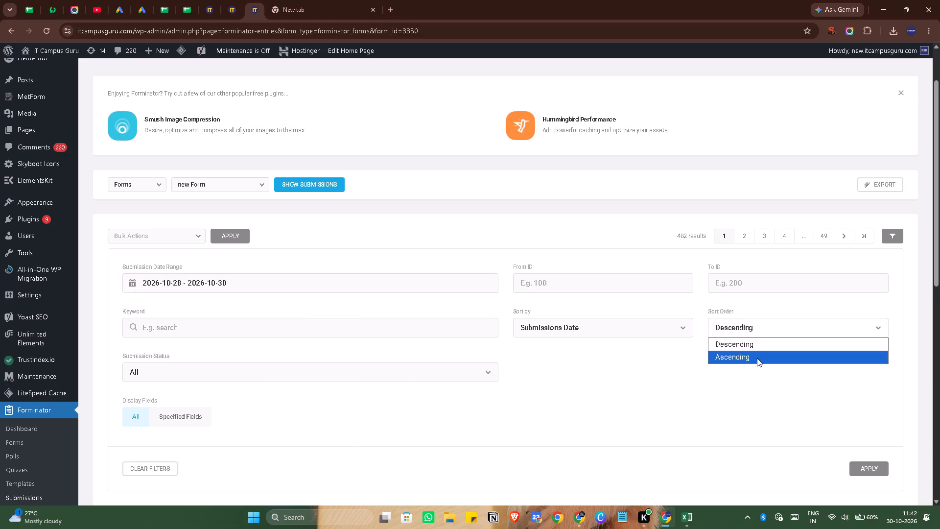
{"action": "scroll", "coordinate": [589, 382], "scroll_direction": "down", "scroll_amount": 1}
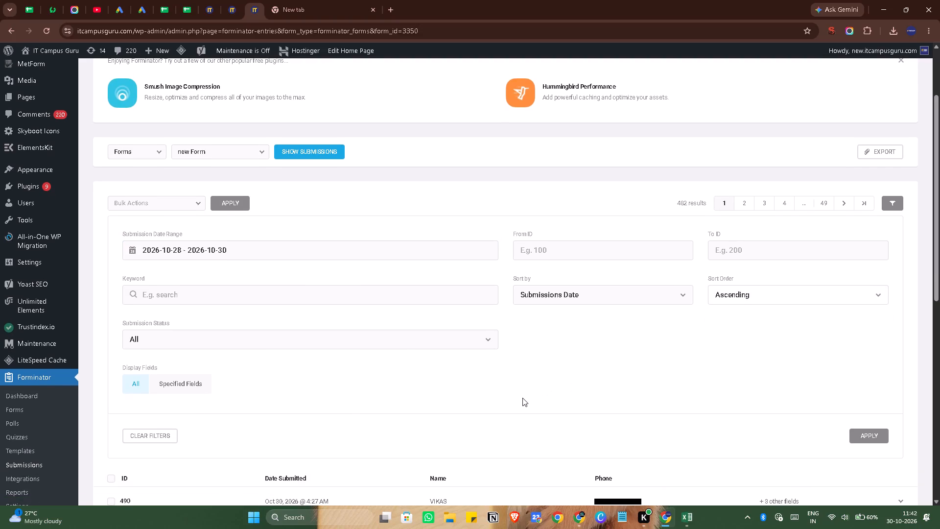
{"action": "scroll", "coordinate": [522, 398], "scroll_direction": "down", "scroll_amount": 3}
{"action": "scroll", "coordinate": [522, 398], "scroll_direction": "up", "scroll_amount": 3}
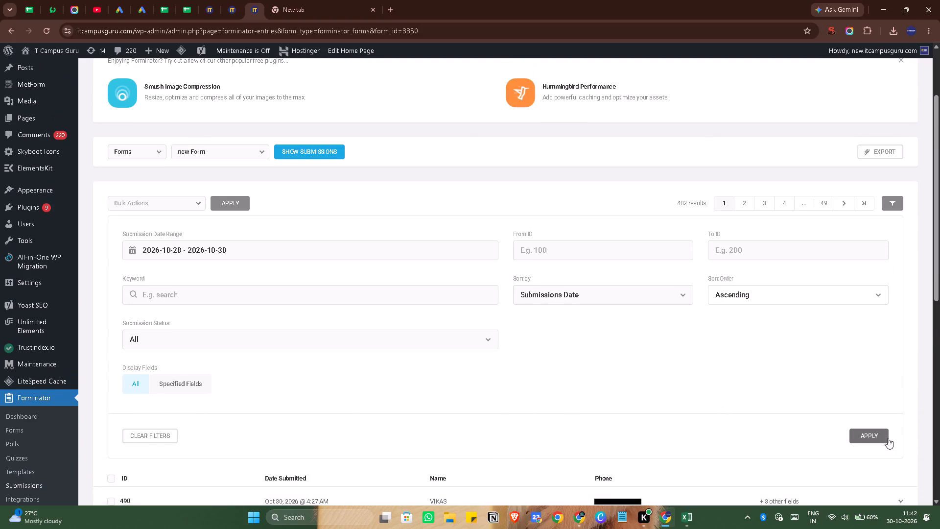
{"action": "left_click", "coordinate": [860, 433]}
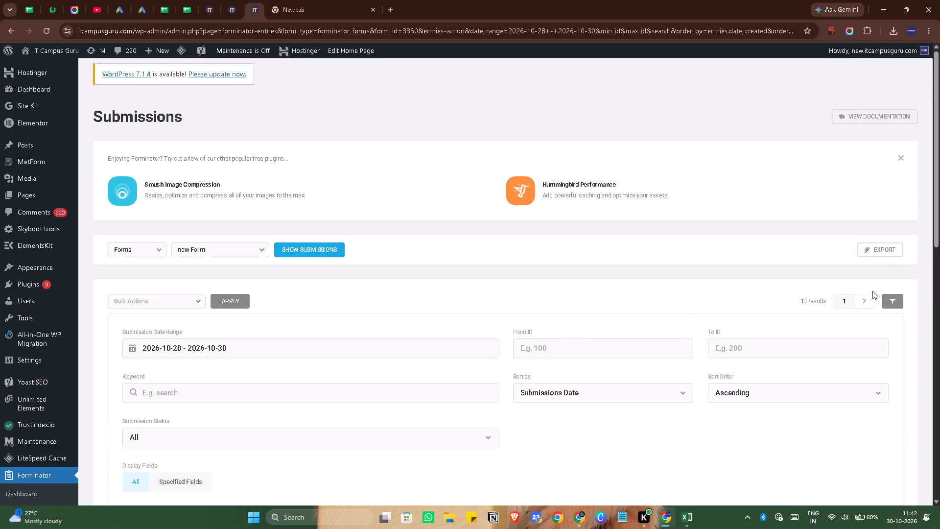
Export the new Form submissions as CSV with the submission filters applied, and open the downloaded file in Excel.
{"action": "left_click", "coordinate": [890, 250]}
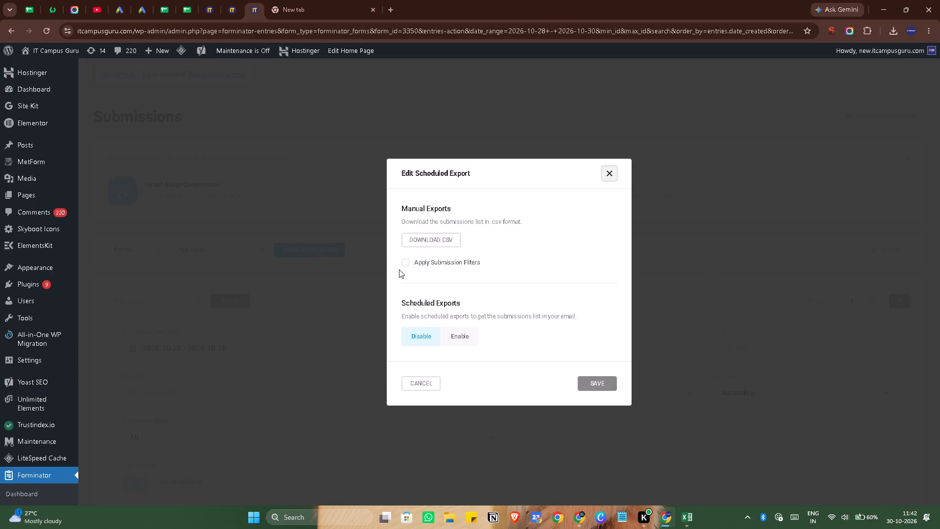
{"action": "left_click", "coordinate": [407, 264]}
{"action": "left_click", "coordinate": [437, 238]}
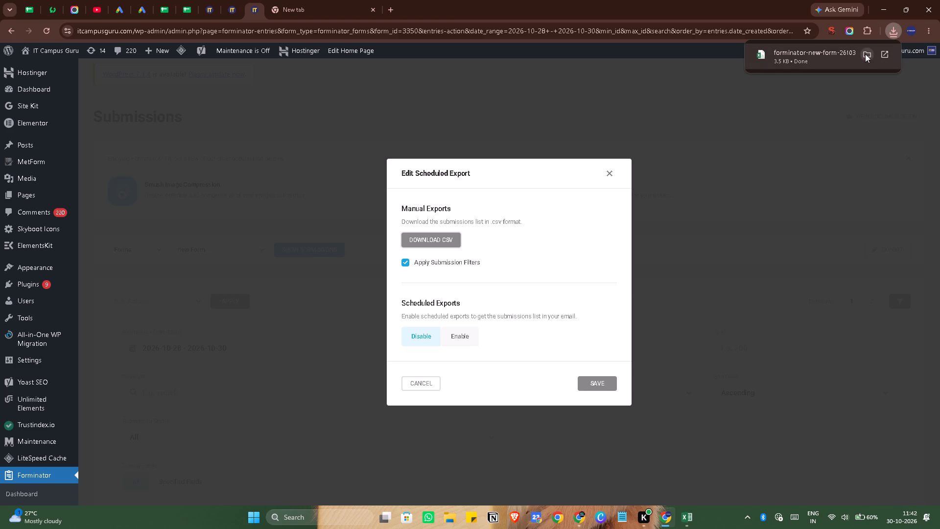
{"action": "left_click", "coordinate": [833, 55]}
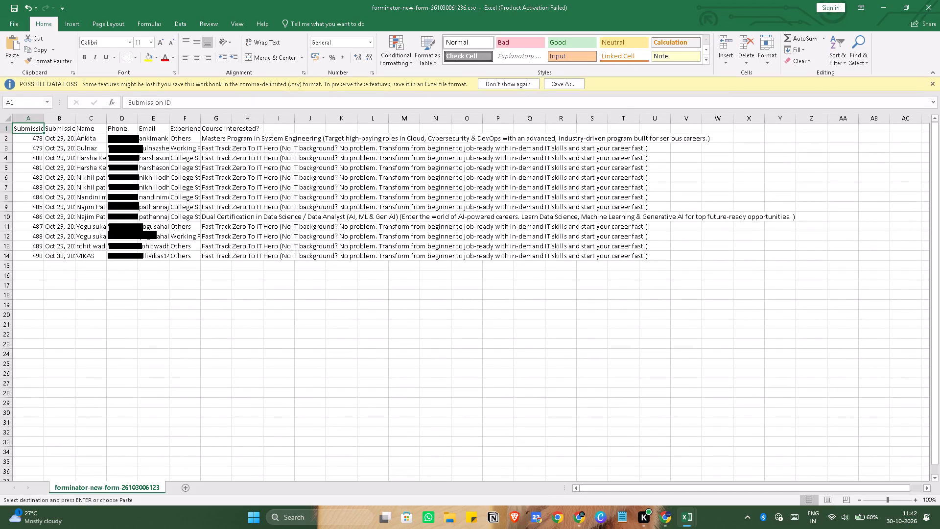
Fit the widths of columns B to G, from Submission Time through Course Interested?, to their contents.
{"action": "left_click", "coordinate": [75, 117]}
{"action": "left_click", "coordinate": [75, 117]}
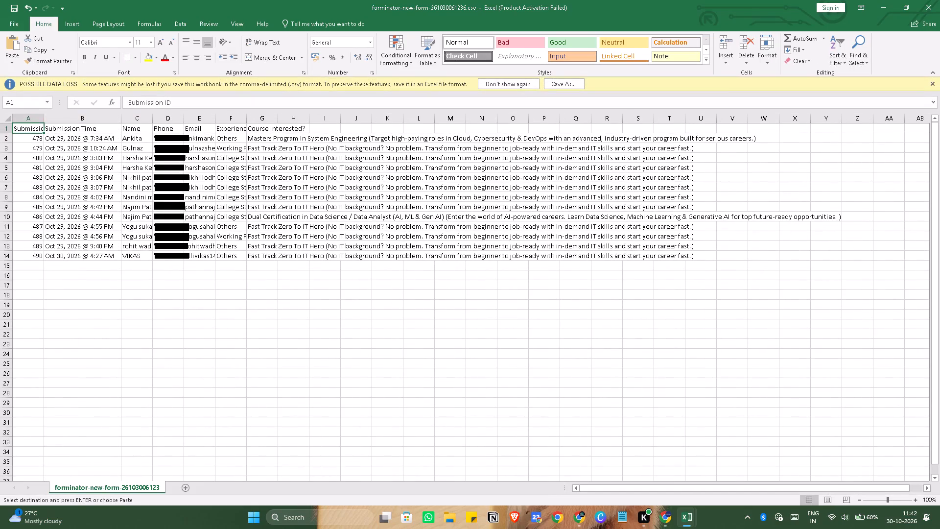
{"action": "double_click", "coordinate": [123, 118]}
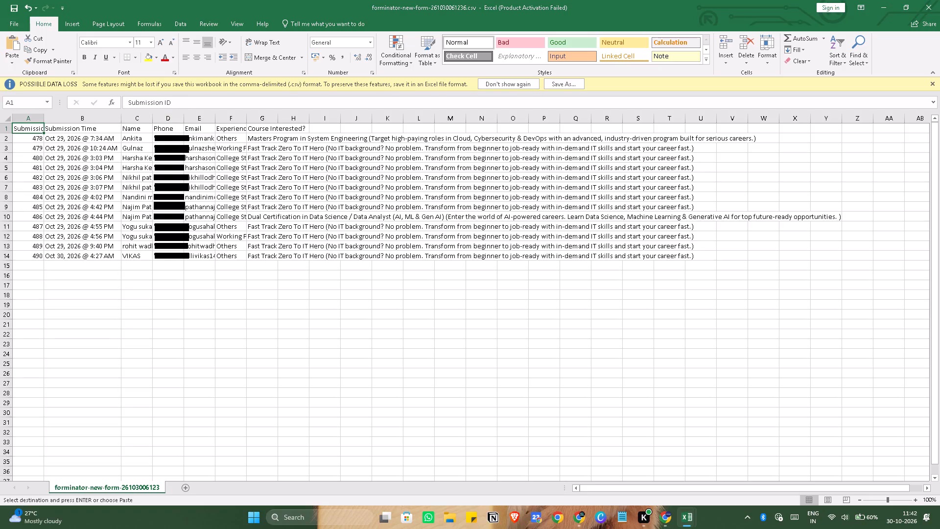
{"action": "double_click", "coordinate": [152, 117]}
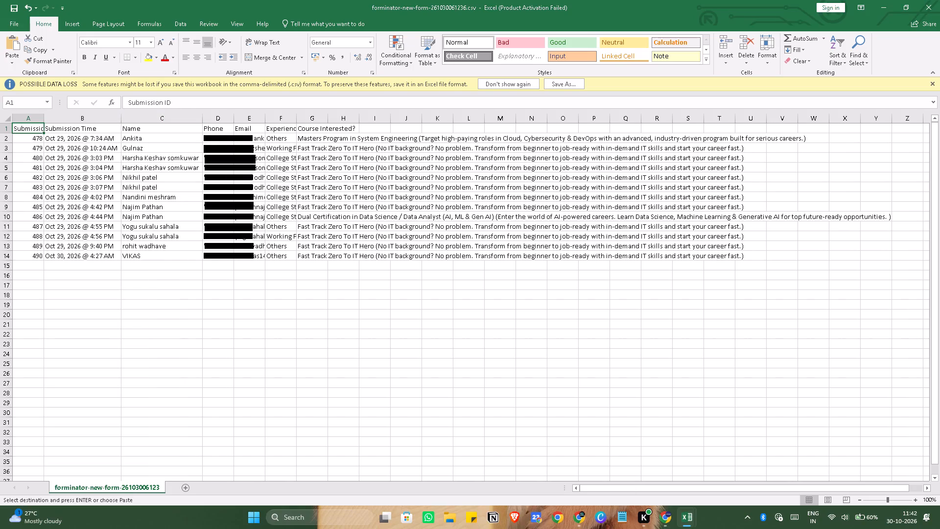
{"action": "double_click", "coordinate": [234, 118]}
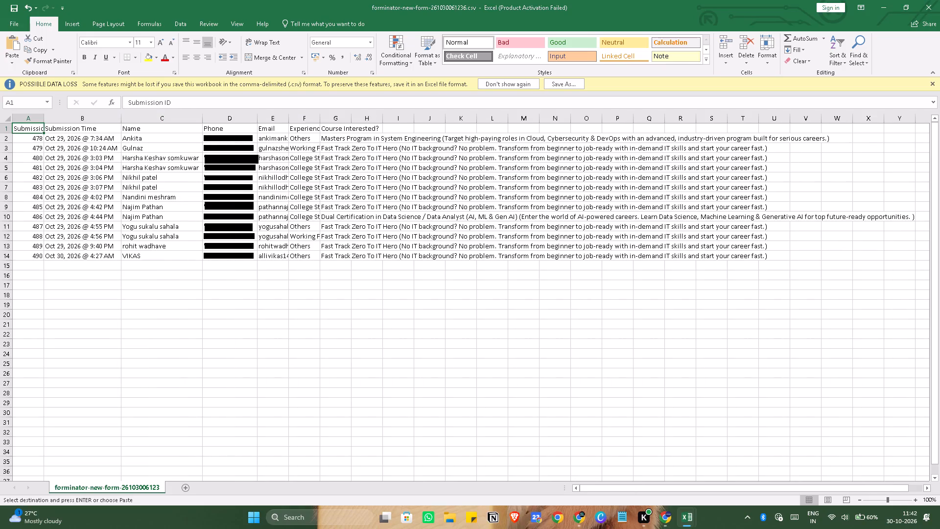
{"action": "double_click", "coordinate": [286, 118]}
{"action": "double_click", "coordinate": [417, 118]}
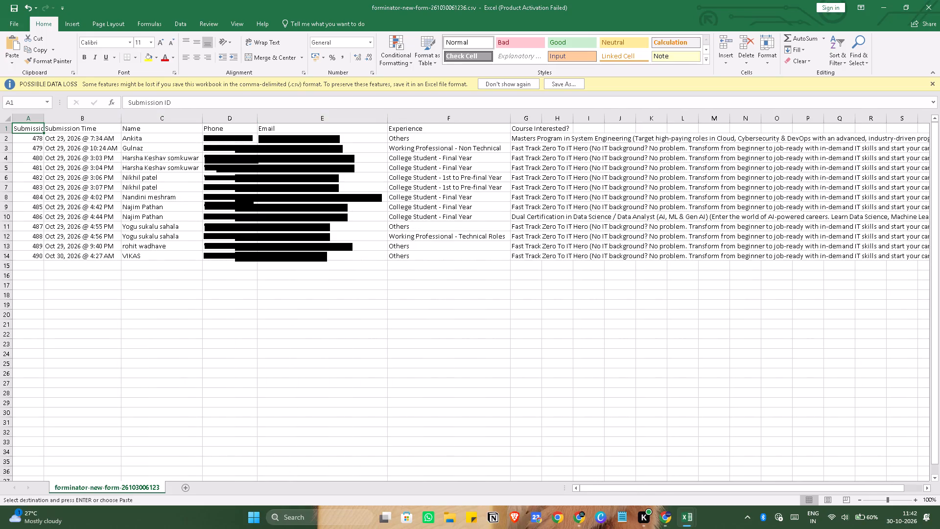
{"action": "double_click", "coordinate": [537, 120]}
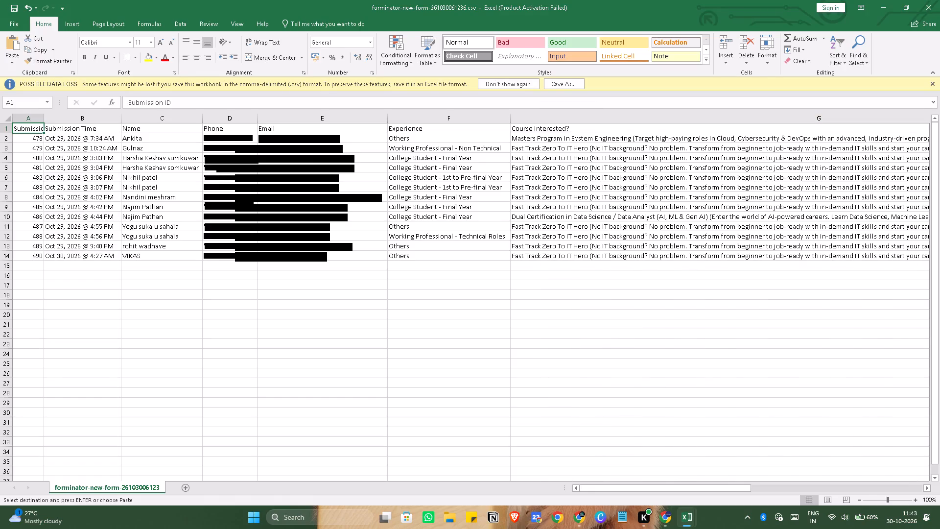
Copy the exported leads in B2:F14, from Submission Time through Experience, in the new Form CSV.
{"action": "left_click_drag", "start_coordinate": [85, 140], "coordinate": [86, 140]}
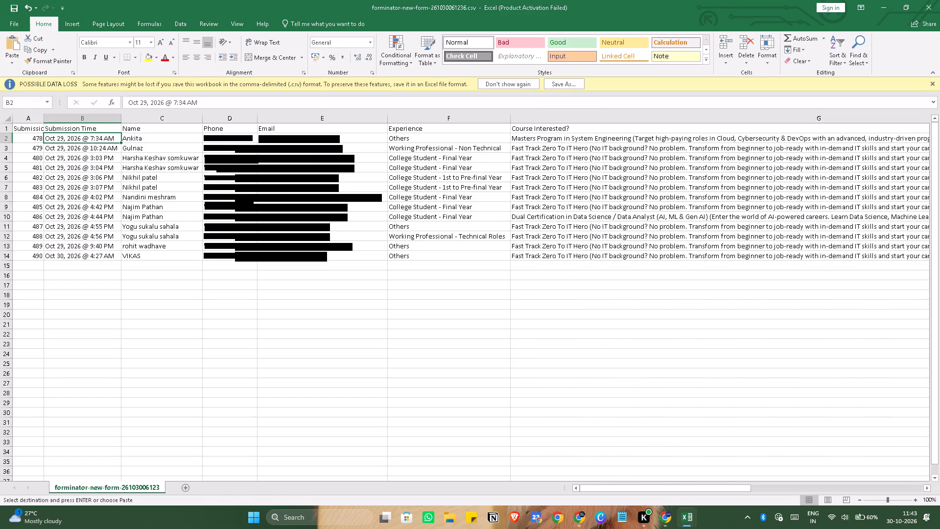
{"action": "left_click_drag", "start_coordinate": [86, 140], "coordinate": [402, 251]}
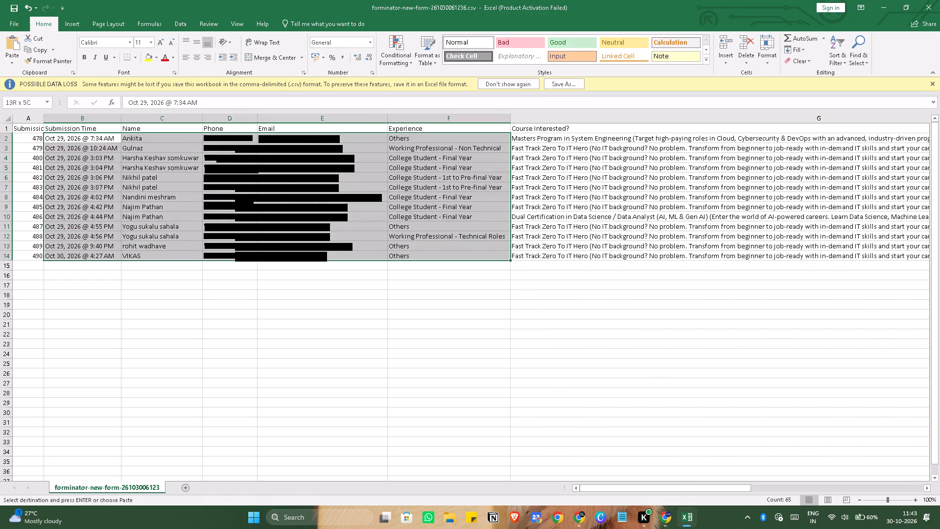
{"action": "left_click_drag", "start_coordinate": [402, 251], "coordinate": [402, 252]}
{"action": "left_click", "coordinate": [301, 186]}
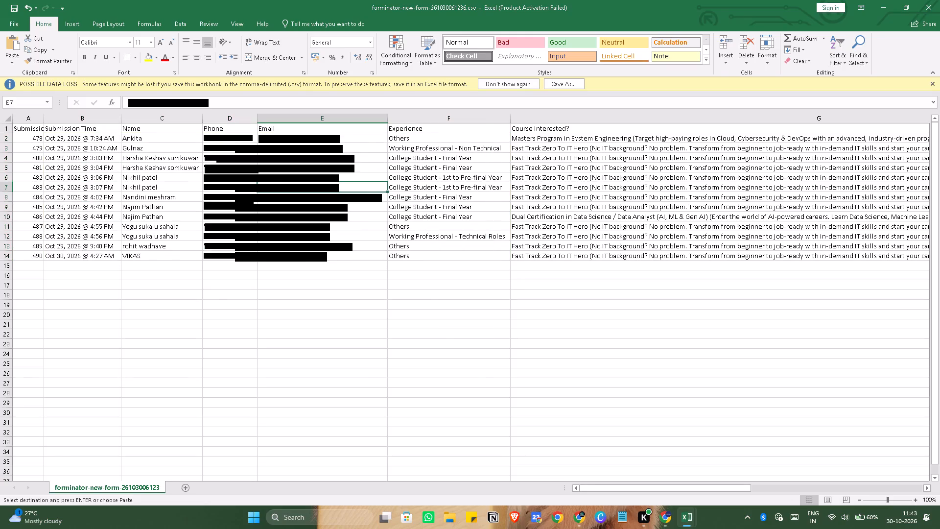
{"action": "left_click_drag", "start_coordinate": [83, 142], "coordinate": [420, 206]}
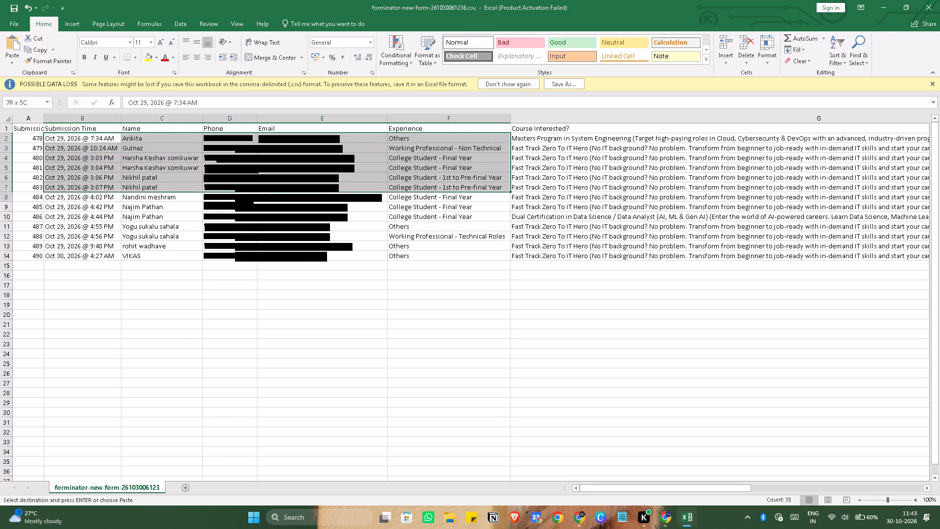
{"action": "left_click_drag", "start_coordinate": [420, 206], "coordinate": [413, 259]}
{"action": "key", "text": "ctrl+c"}
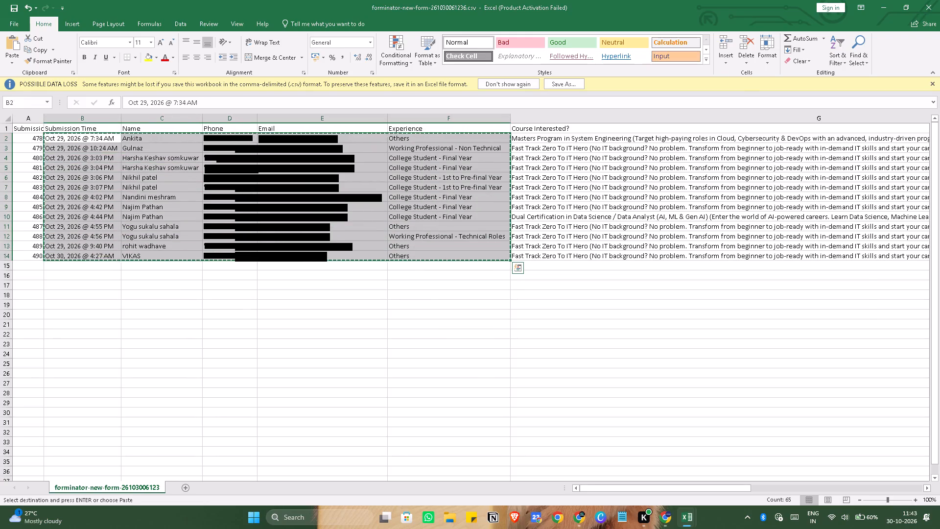
Switch to the ITCG X MDS Leads spreadsheet in Chrome and paste the copied leads into the Website lead sheet starting at A460.
{"action": "key", "text": "alt+Tab"}
{"action": "key", "text": "alt+Tab"}
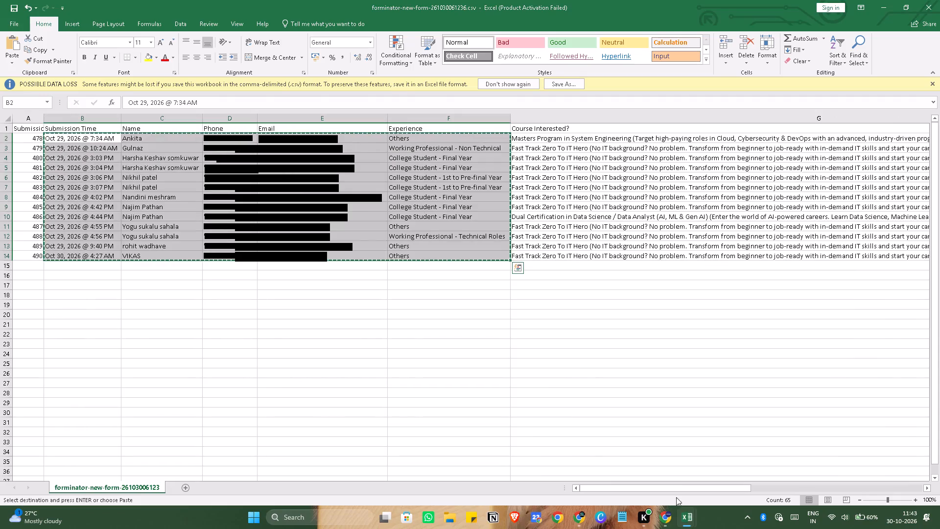
{"action": "left_click", "coordinate": [668, 518]}
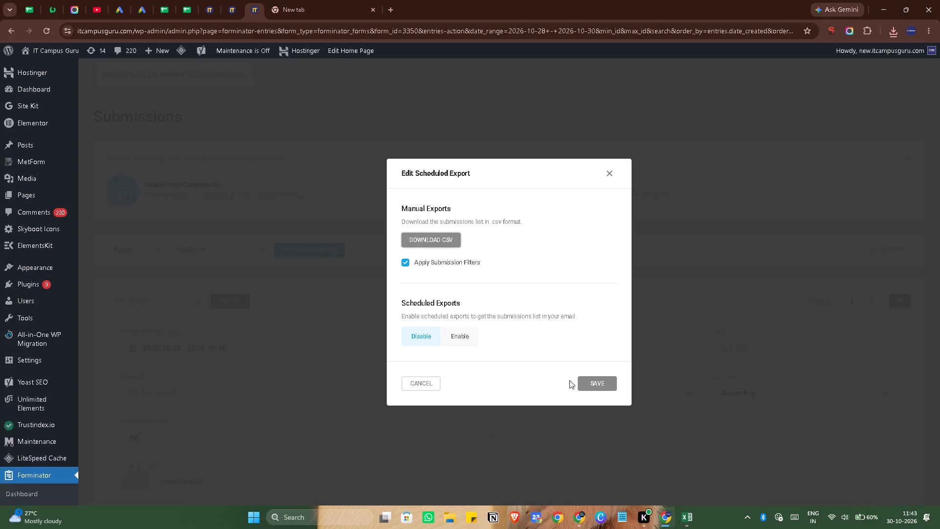
{"action": "left_click", "coordinate": [171, 14]}
{"action": "left_click", "coordinate": [189, 13]}
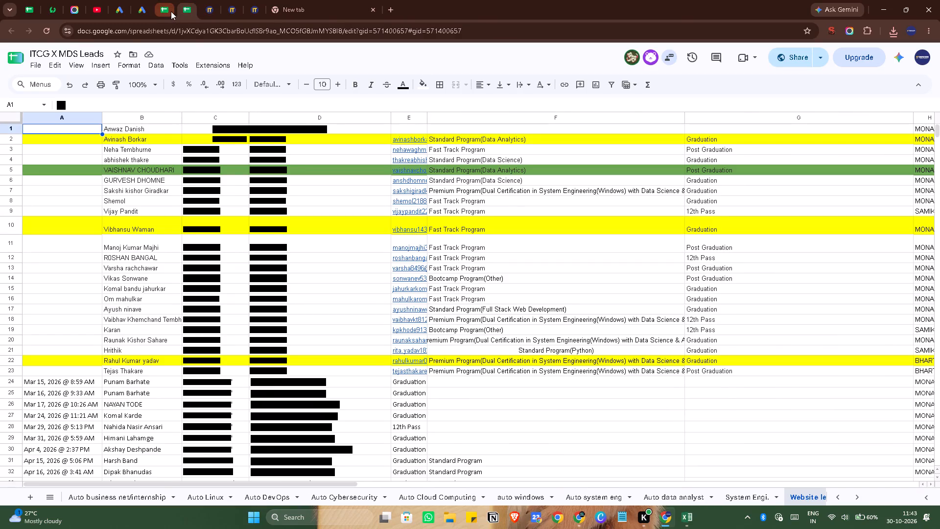
{"action": "scroll", "coordinate": [592, 425], "scroll_direction": "down", "scroll_amount": 7}
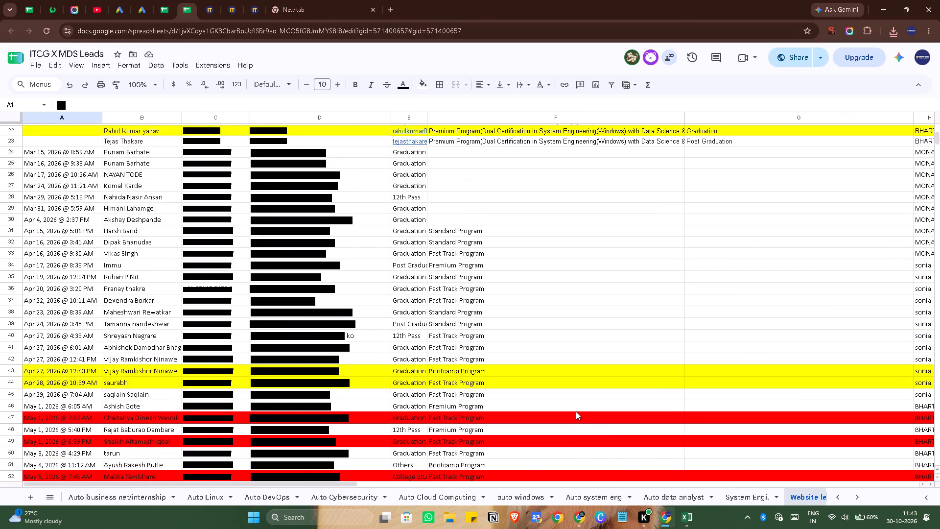
{"action": "scroll", "coordinate": [576, 411], "scroll_direction": "down", "scroll_amount": 7}
{"action": "scroll", "coordinate": [536, 390], "scroll_direction": "down", "scroll_amount": 5}
{"action": "scroll", "coordinate": [399, 379], "scroll_direction": "down", "scroll_amount": 16}
{"action": "scroll", "coordinate": [399, 379], "scroll_direction": "down", "scroll_amount": 20}
{"action": "scroll", "coordinate": [399, 379], "scroll_direction": "down", "scroll_amount": 17}
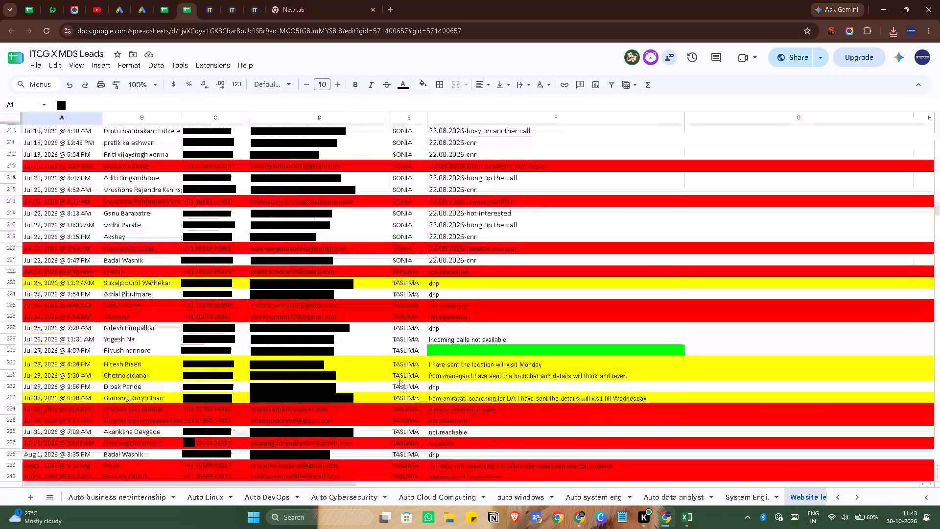
{"action": "scroll", "coordinate": [399, 379], "scroll_direction": "down", "scroll_amount": 15}
{"action": "scroll", "coordinate": [399, 379], "scroll_direction": "down", "scroll_amount": 18}
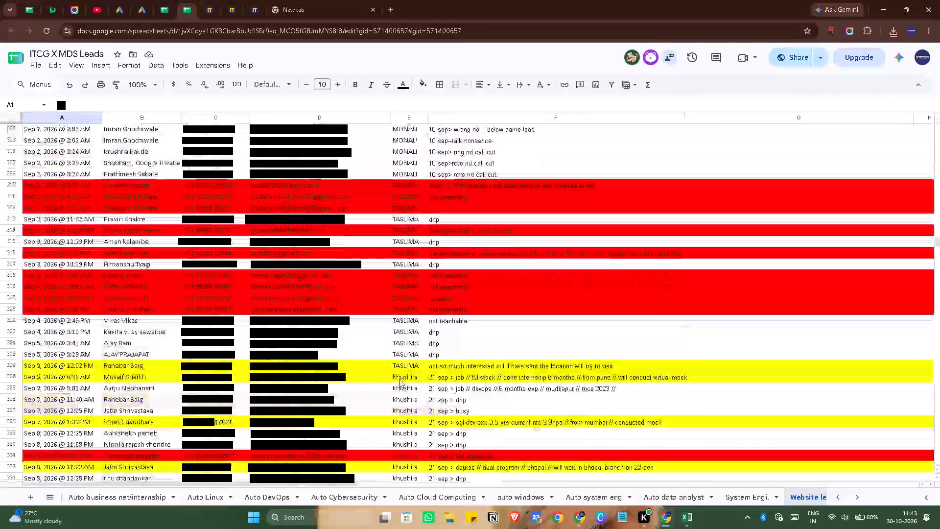
{"action": "scroll", "coordinate": [399, 379], "scroll_direction": "down", "scroll_amount": 17}
{"action": "scroll", "coordinate": [399, 379], "scroll_direction": "down", "scroll_amount": 16}
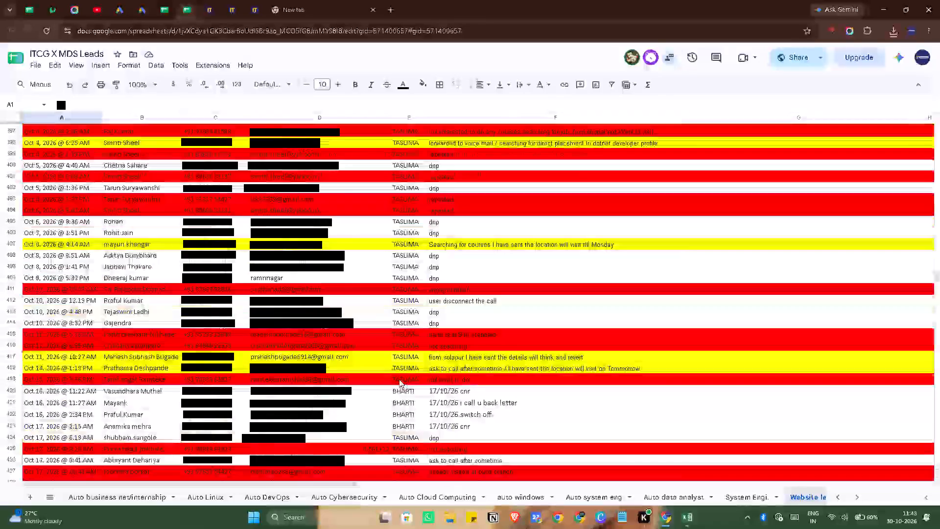
{"action": "scroll", "coordinate": [399, 379], "scroll_direction": "down", "scroll_amount": 20}
{"action": "scroll", "coordinate": [399, 379], "scroll_direction": "up", "scroll_amount": 2}
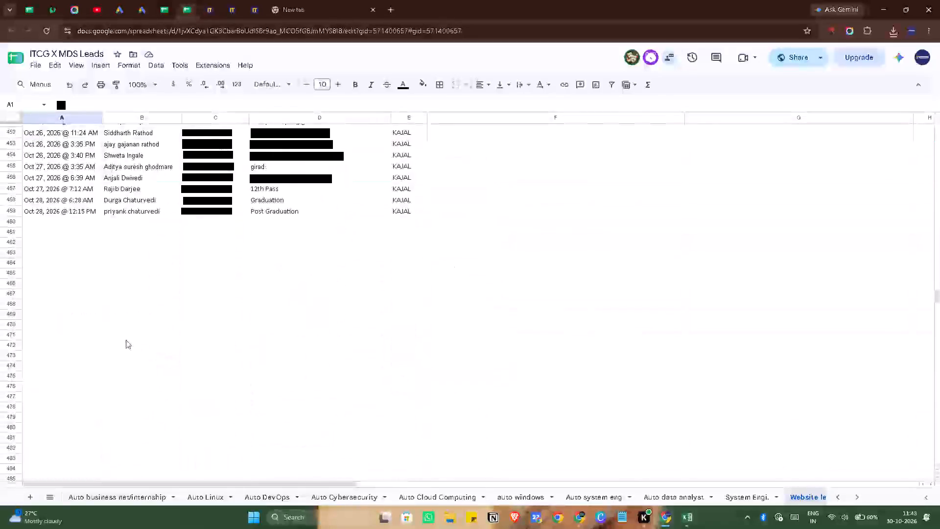
{"action": "left_click", "coordinate": [88, 220]}
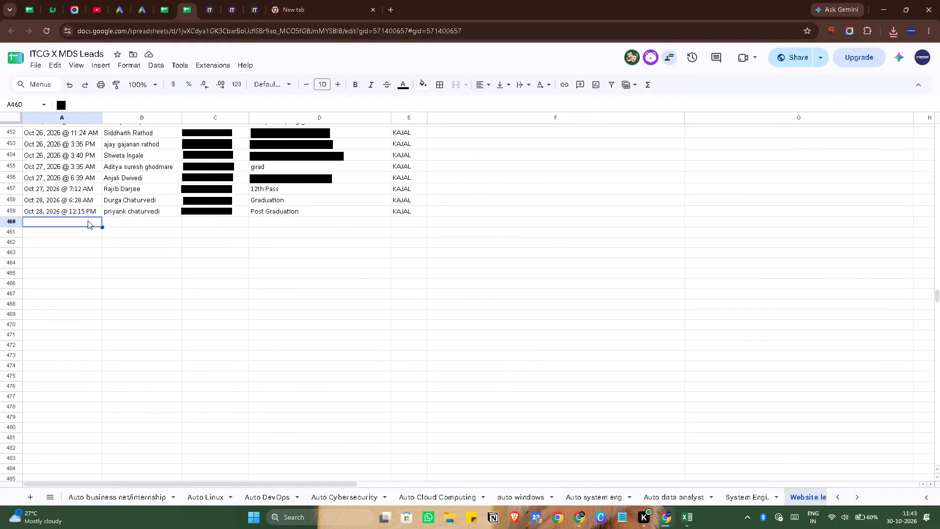
{"action": "key", "text": "ctrl+v"}
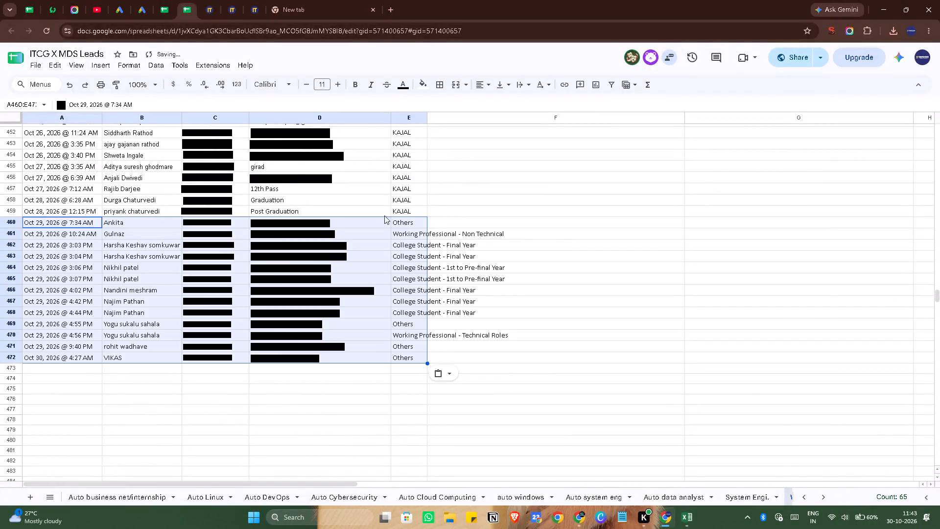
Widen column D, which holds the email addresses, in the Website lead sheet to nearly twice its width.
{"action": "double_click", "coordinate": [393, 116]}
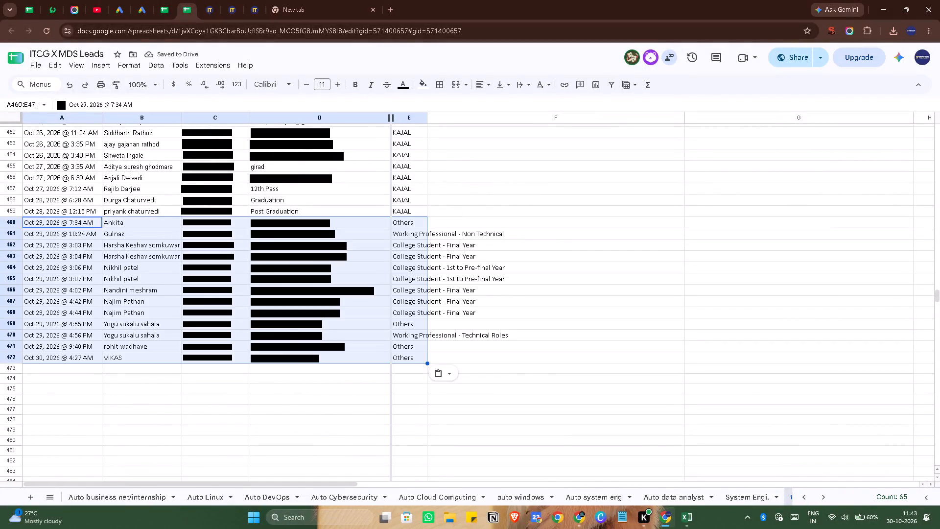
{"action": "double_click", "coordinate": [388, 115]}
{"action": "left_click_drag", "start_coordinate": [388, 115], "coordinate": [492, 114]}
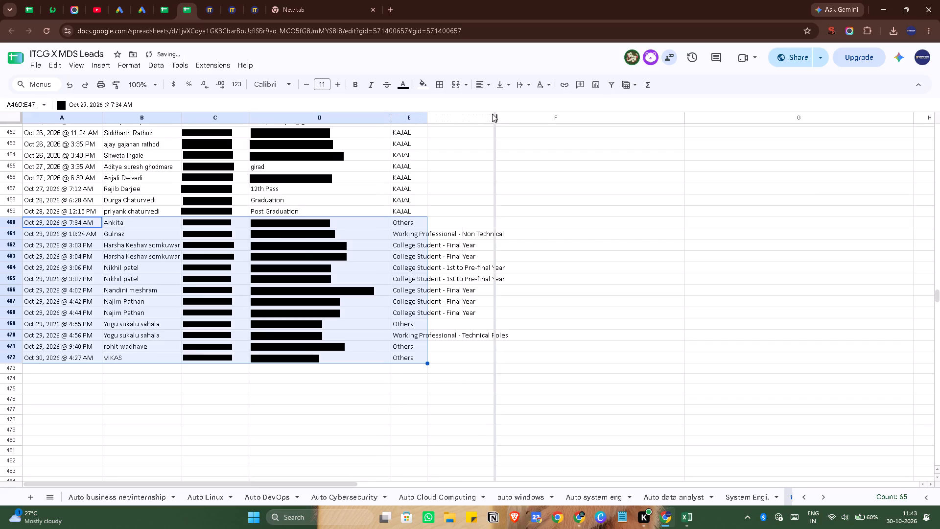
{"action": "left_click_drag", "start_coordinate": [492, 114], "coordinate": [510, 119]}
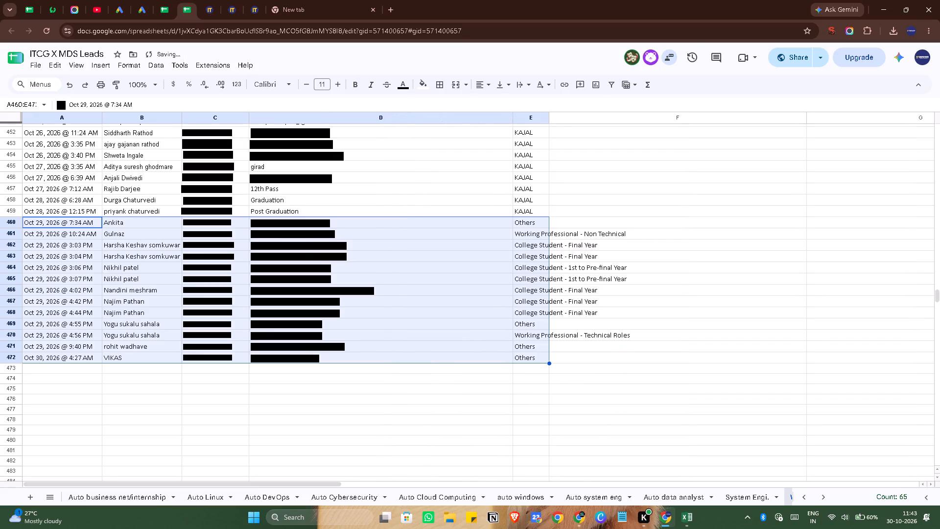
Clear the pasted experience values from E461:F472 in the Website lead sheet.
{"action": "left_click", "coordinate": [587, 238]}
{"action": "left_click_drag", "start_coordinate": [527, 233], "coordinate": [565, 302]}
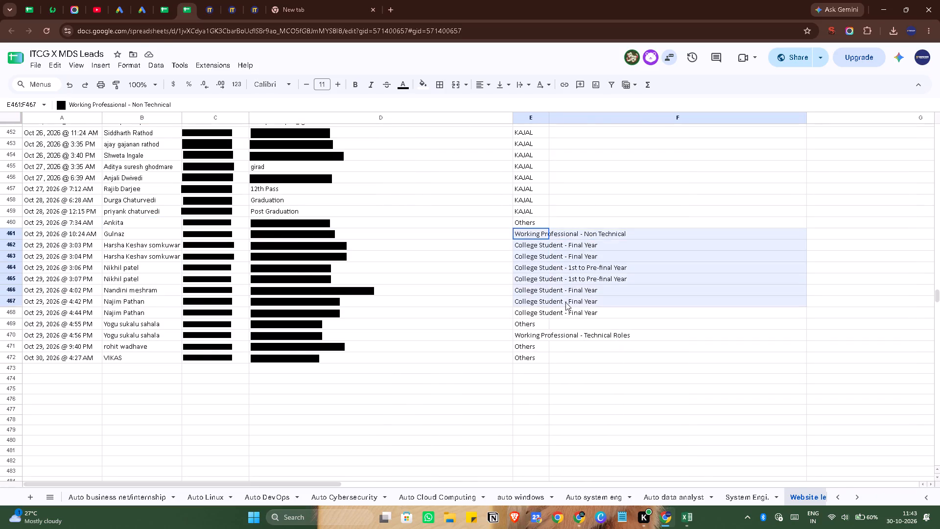
{"action": "left_click_drag", "start_coordinate": [565, 302], "coordinate": [576, 360]}
{"action": "key", "text": "BackSpace"}
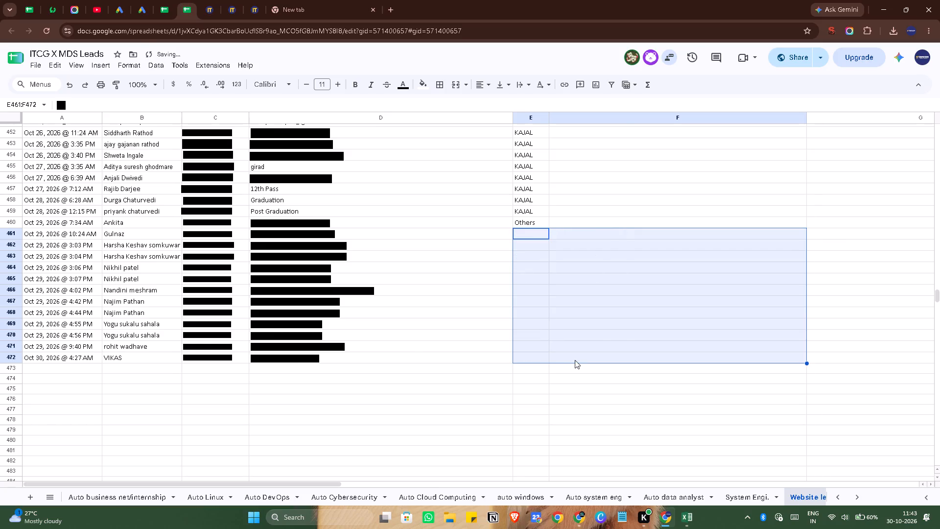
Delete the repeated lead rows submitted Oct 29, 2026 at 3:04 PM, 3:06 PM, 4:42 PM and 4:55 PM from the Website lead sheet.
{"action": "scroll", "coordinate": [408, 345], "scroll_direction": "up", "scroll_amount": 5}
{"action": "scroll", "coordinate": [408, 345], "scroll_direction": "down", "scroll_amount": 2}
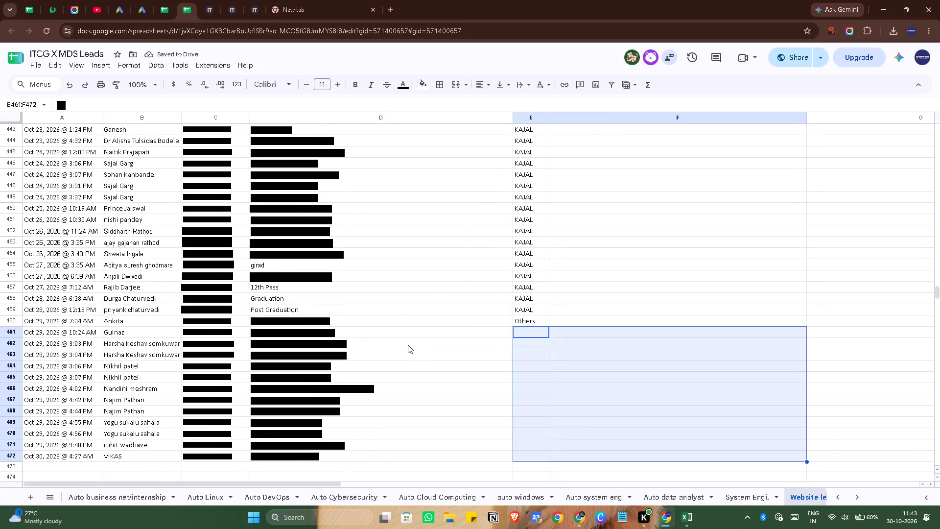
{"action": "left_click", "coordinate": [408, 345]}
{"action": "left_click", "coordinate": [398, 323]}
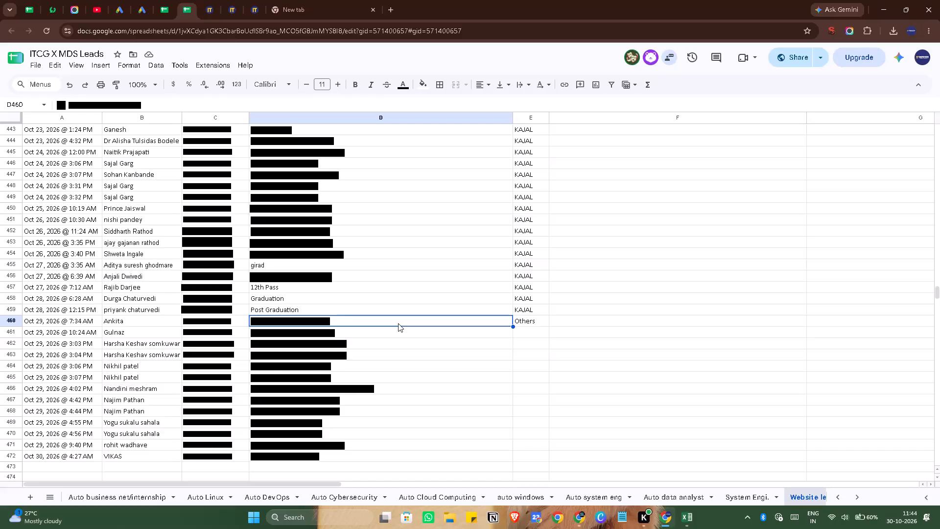
{"action": "scroll", "coordinate": [413, 251], "scroll_direction": "down", "scroll_amount": 1}
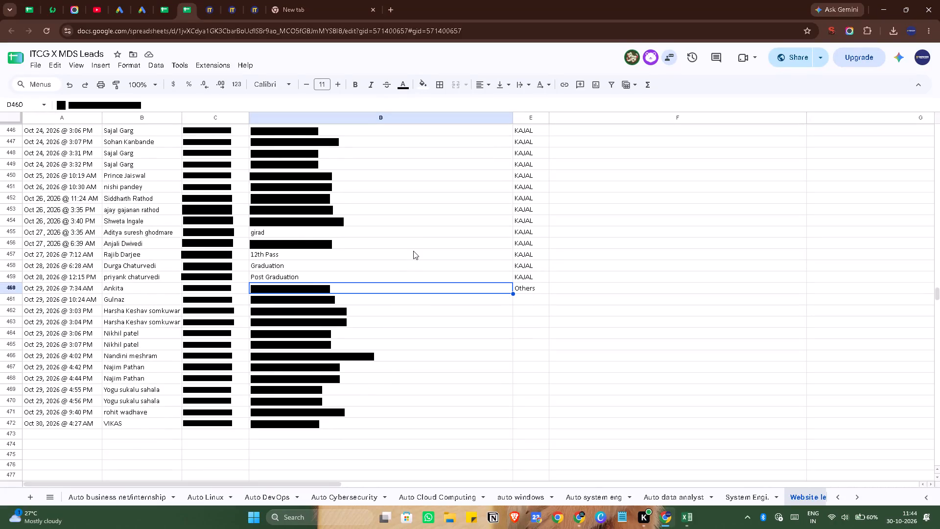
{"action": "left_click", "coordinate": [144, 321]}
{"action": "right_click", "coordinate": [144, 321]}
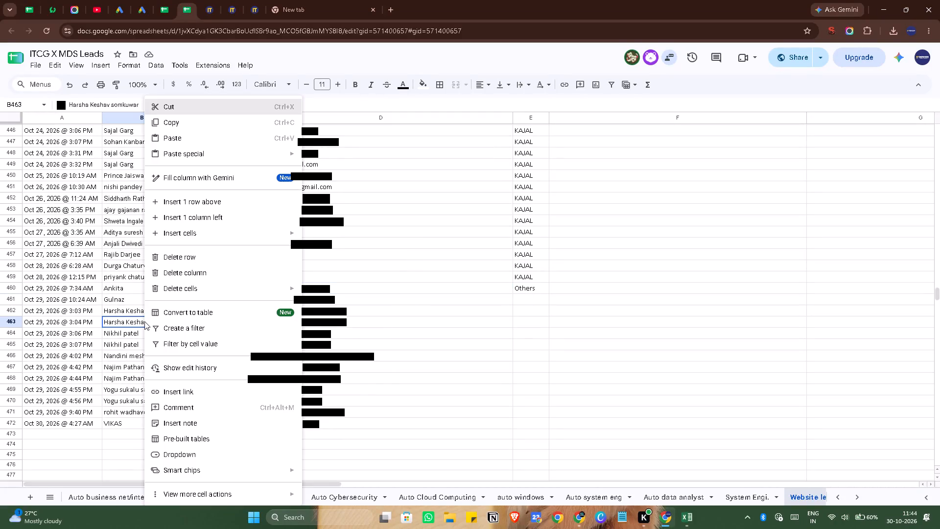
{"action": "left_click", "coordinate": [226, 254]}
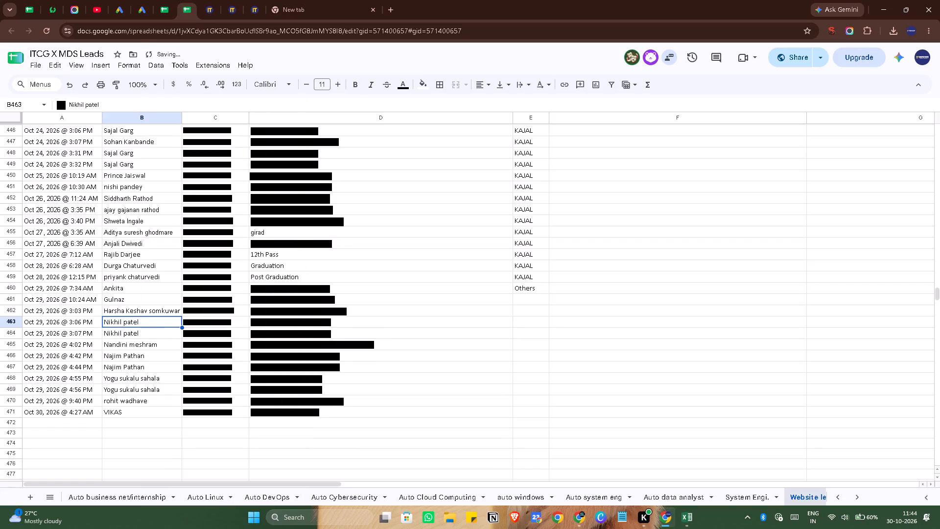
{"action": "right_click", "coordinate": [154, 325]}
{"action": "left_click", "coordinate": [233, 258]}
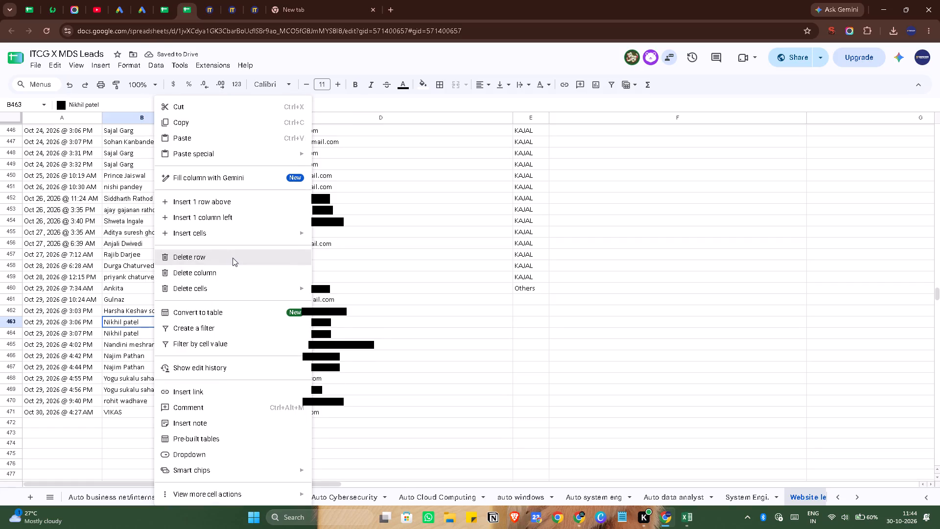
{"action": "left_click", "coordinate": [150, 342]}
{"action": "right_click", "coordinate": [150, 342]}
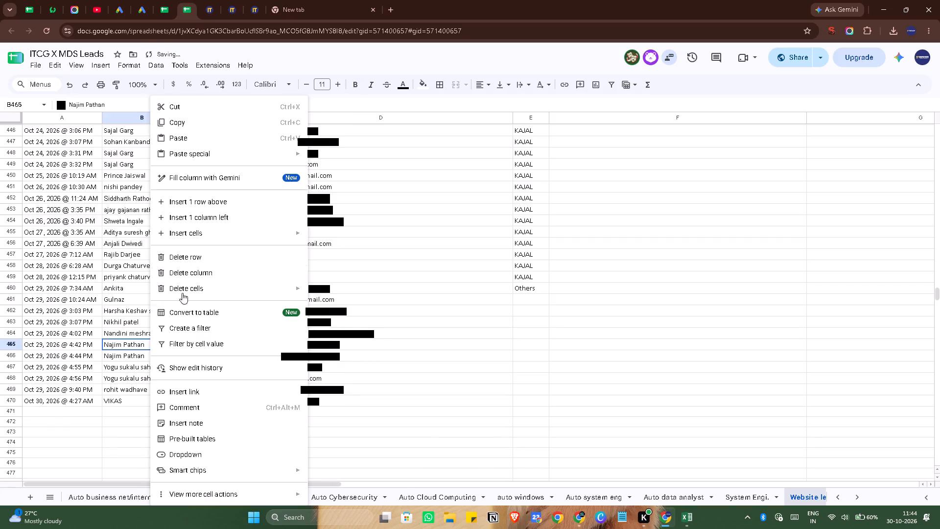
{"action": "left_click", "coordinate": [217, 263]}
{"action": "left_click", "coordinate": [144, 357]}
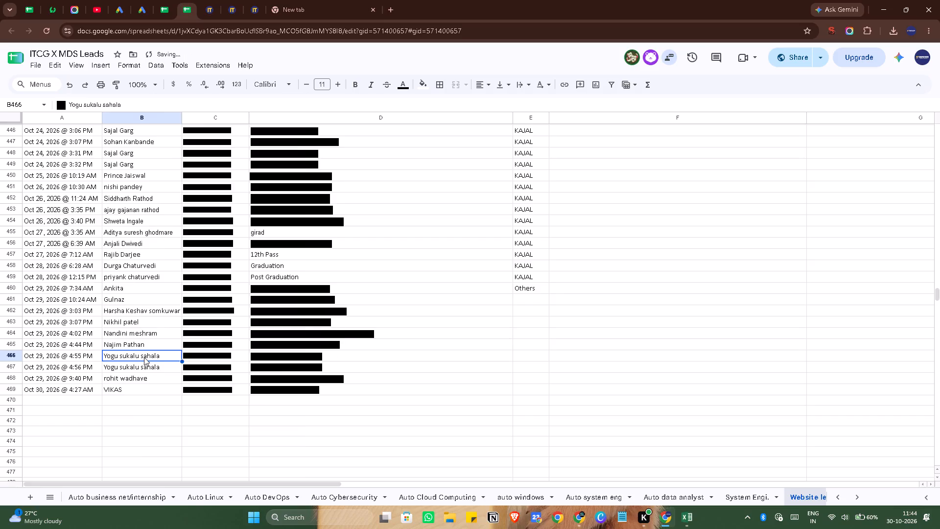
{"action": "right_click", "coordinate": [144, 357]}
{"action": "left_click", "coordinate": [204, 253]}
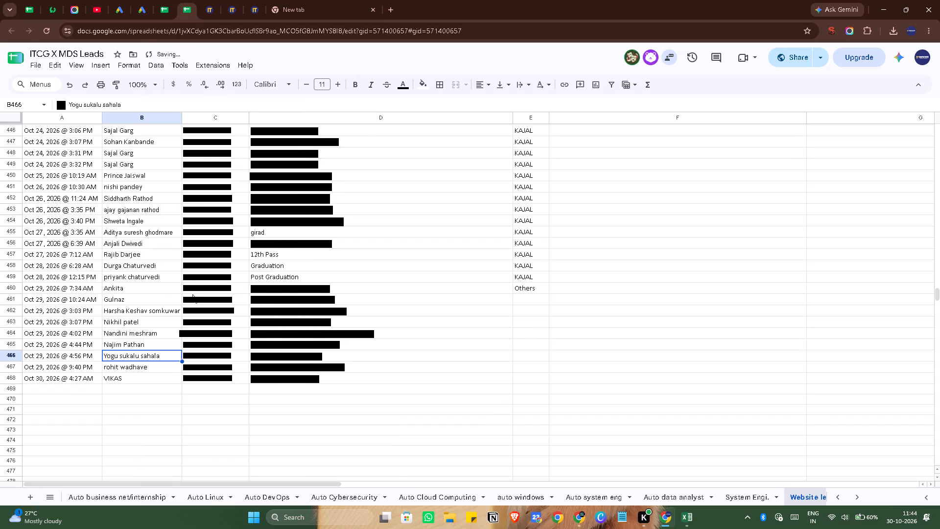
{"action": "left_click", "coordinate": [159, 392]}
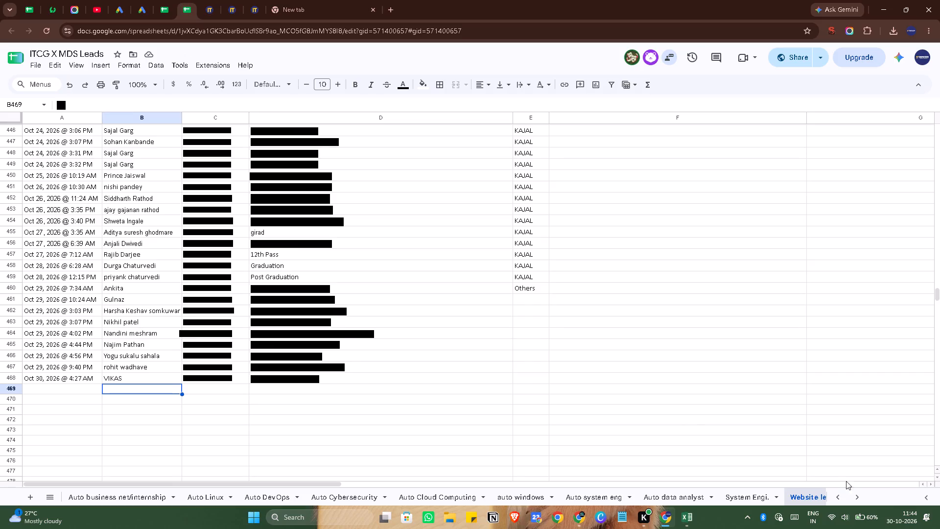
Open the Google Leads sheet and examine the end of the list for the most recent lead entries.
{"action": "left_click", "coordinate": [860, 490]}
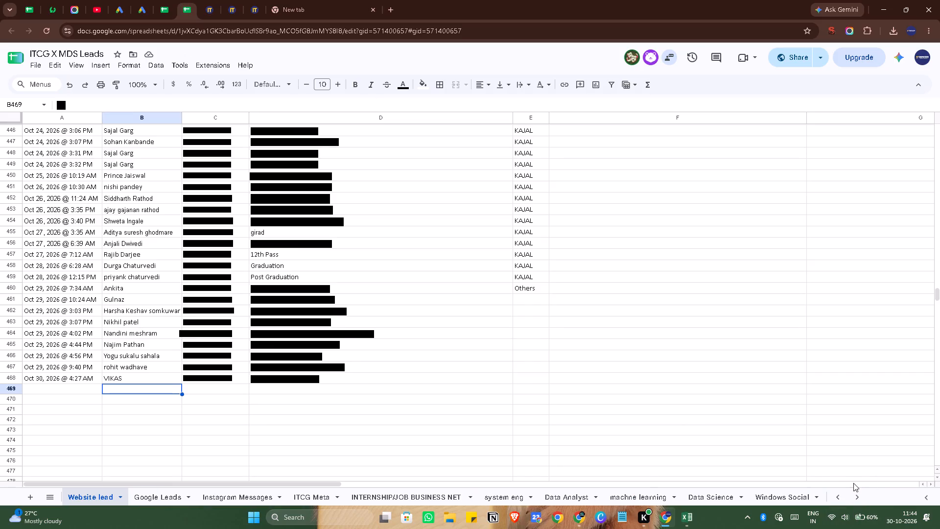
{"action": "left_click", "coordinate": [170, 498]}
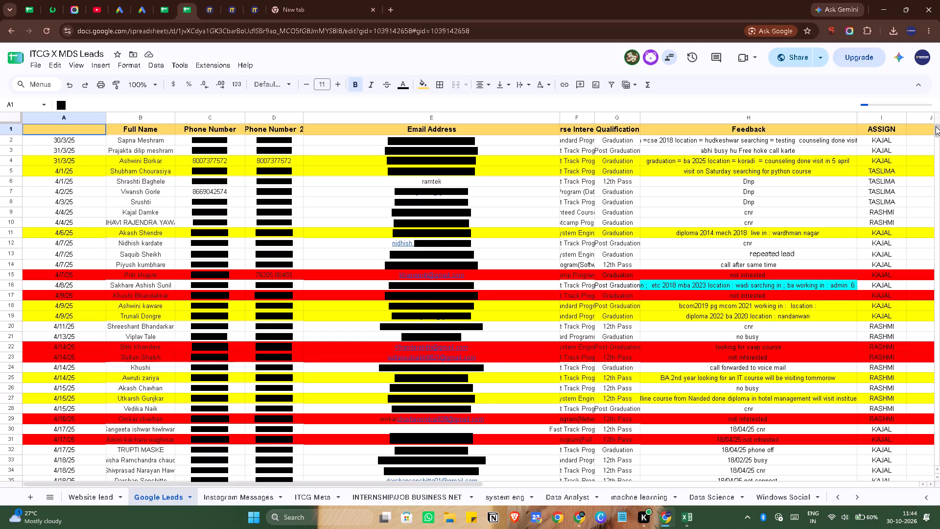
{"action": "left_click_drag", "start_coordinate": [938, 127], "coordinate": [932, 212]}
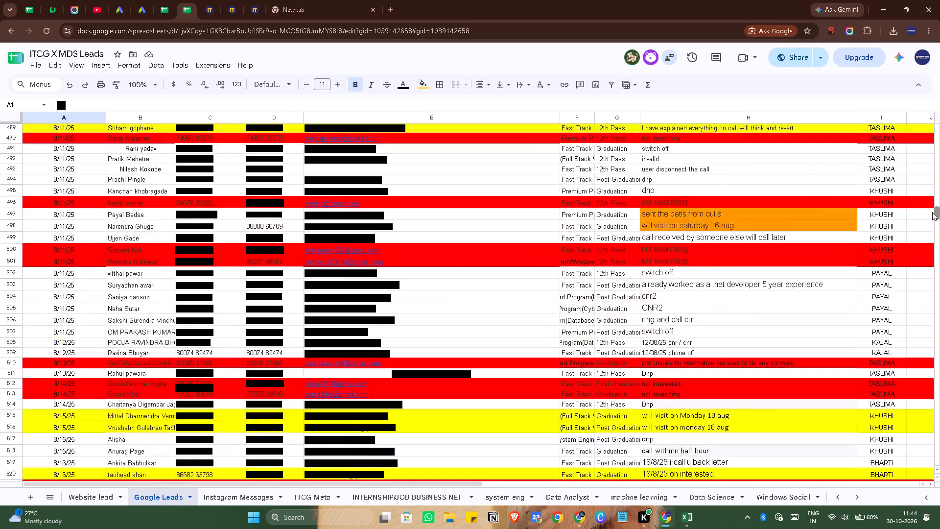
{"action": "left_click_drag", "start_coordinate": [932, 212], "coordinate": [938, 257]}
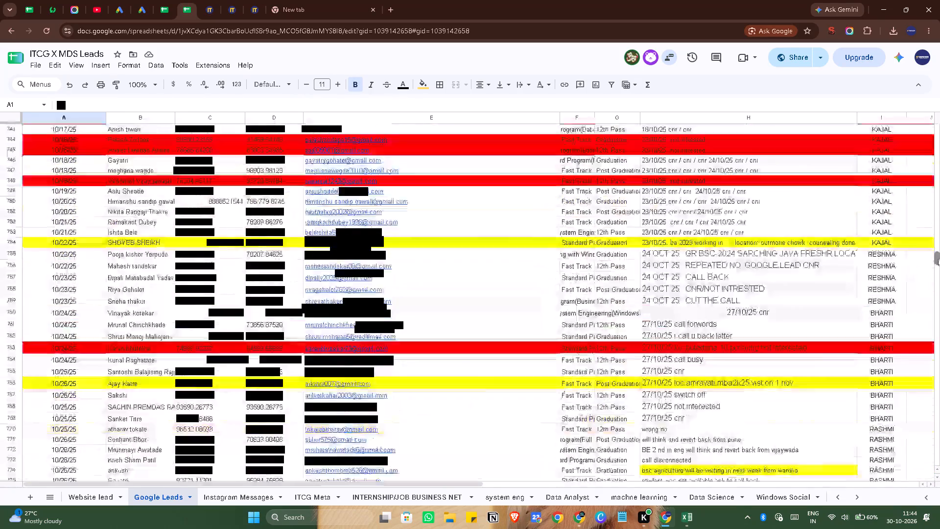
{"action": "left_click_drag", "start_coordinate": [938, 257], "coordinate": [939, 300]}
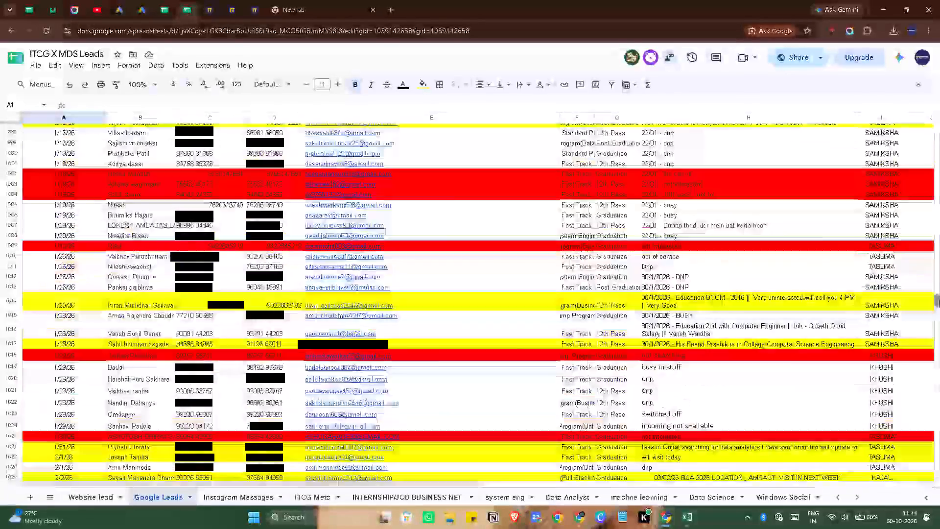
{"action": "left_click_drag", "start_coordinate": [939, 300], "coordinate": [939, 344]}
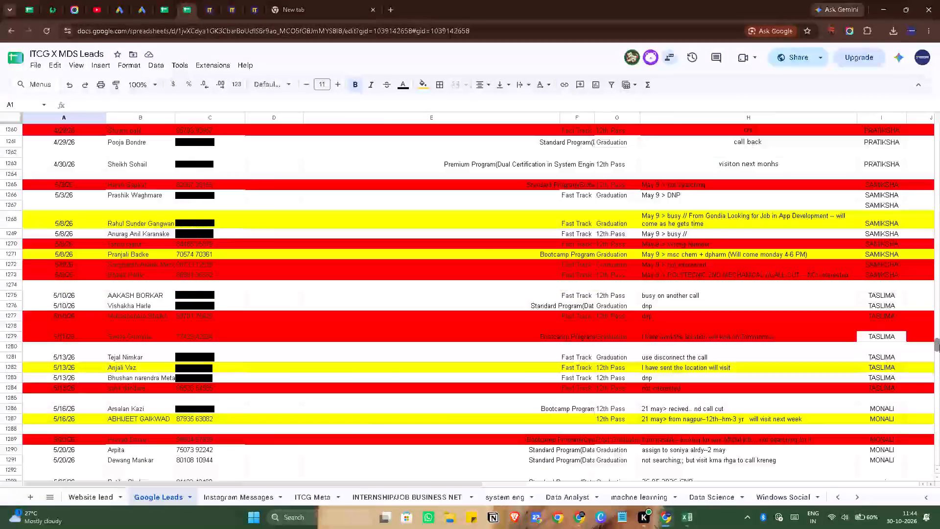
{"action": "left_click_drag", "start_coordinate": [939, 344], "coordinate": [934, 393]}
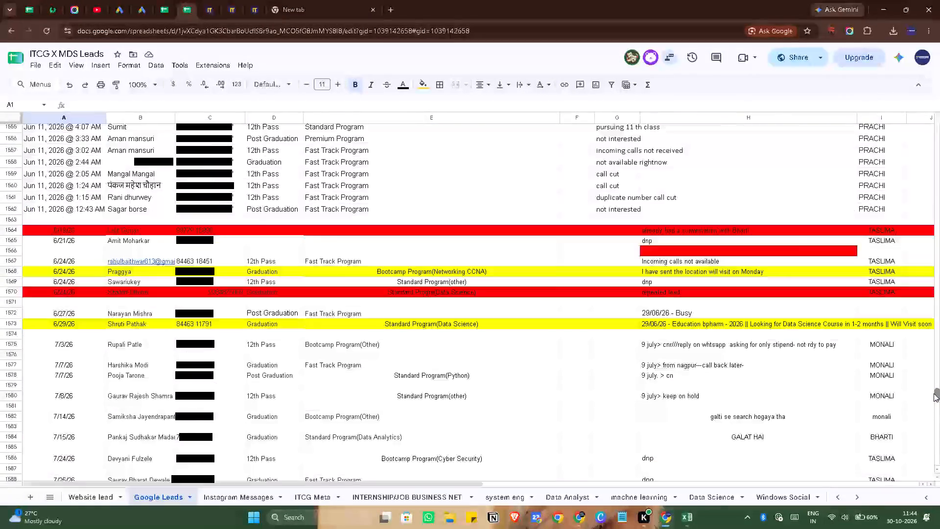
{"action": "left_click_drag", "start_coordinate": [934, 393], "coordinate": [939, 431]}
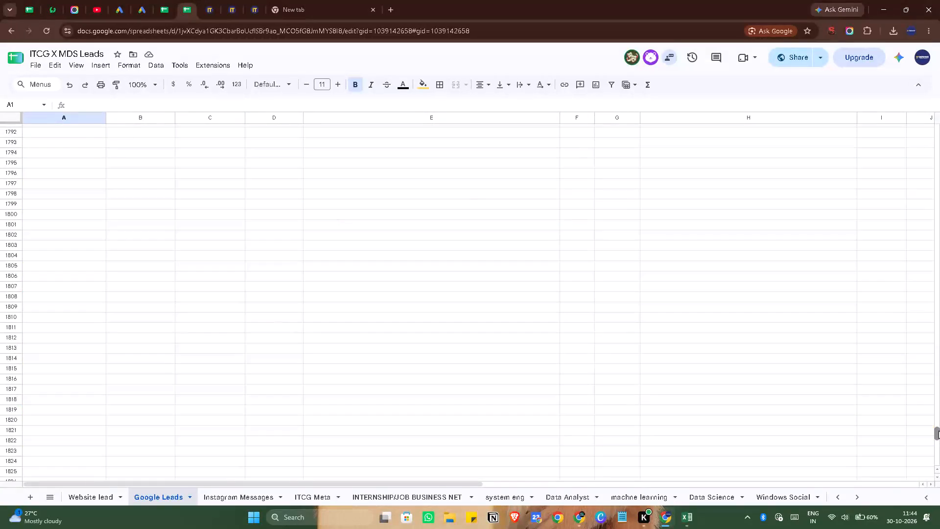
{"action": "left_click_drag", "start_coordinate": [939, 431], "coordinate": [934, 426]}
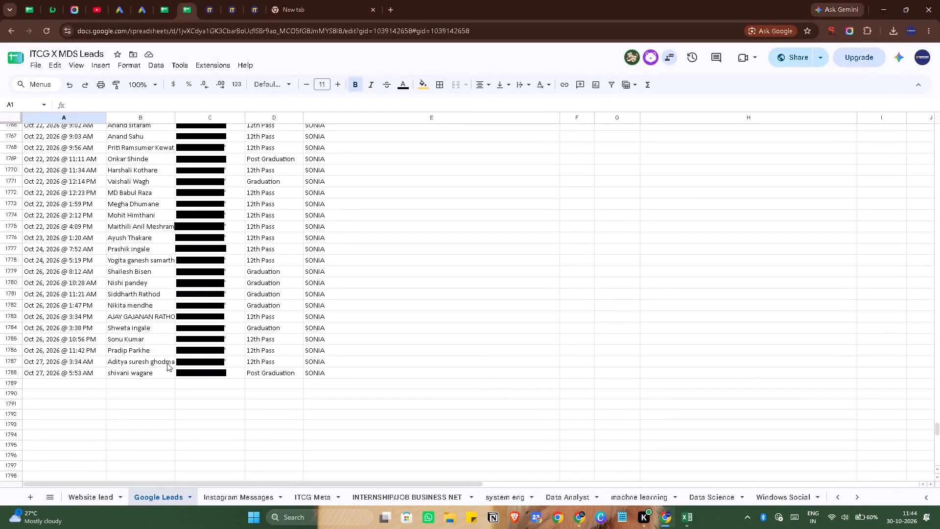
{"action": "scroll", "coordinate": [167, 363], "scroll_direction": "down", "scroll_amount": 2}
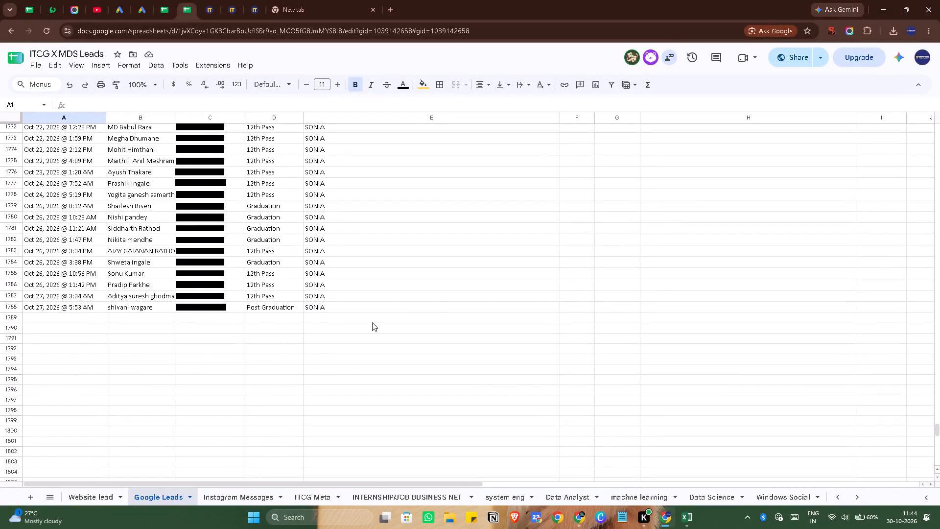
Switch to the enquiry.itcampusguru.com WordPress admin and open the Forminator forms list.
{"action": "left_click", "coordinate": [228, 6]}
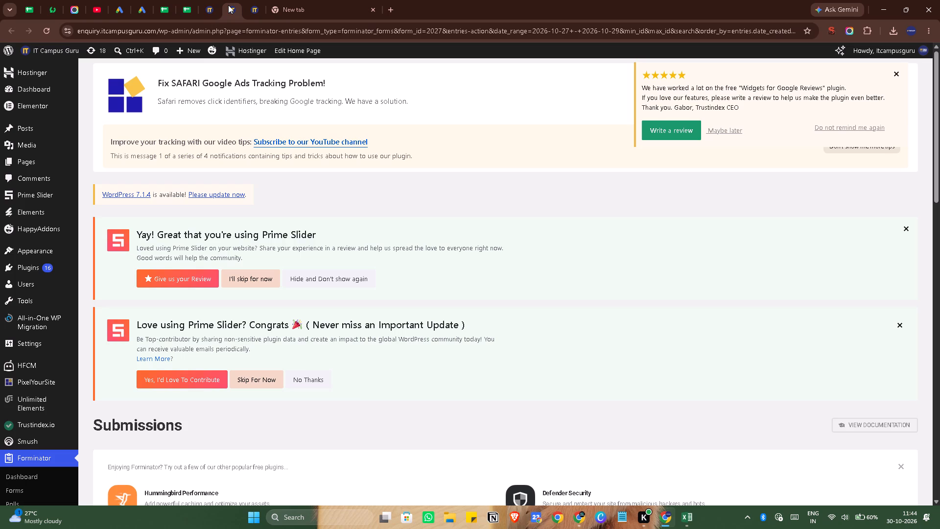
{"action": "scroll", "coordinate": [21, 444], "scroll_direction": "down", "scroll_amount": 3}
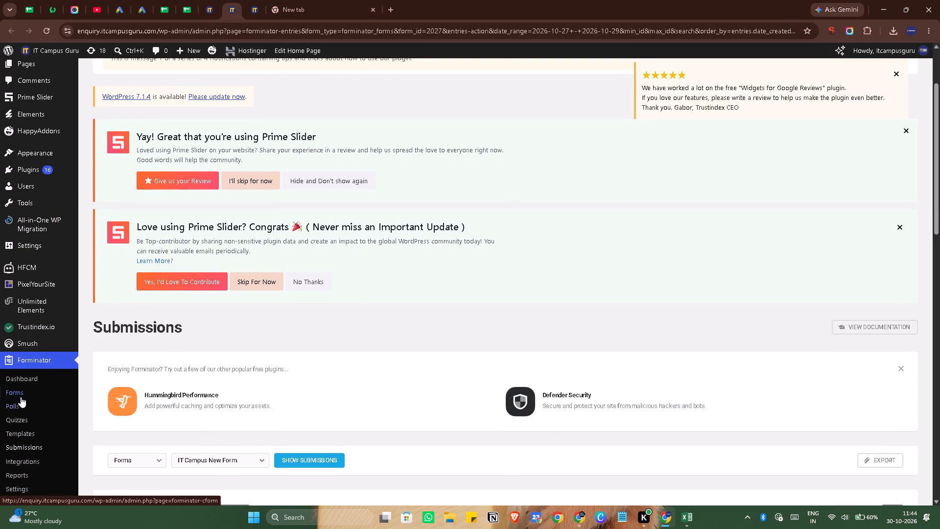
{"action": "left_click", "coordinate": [21, 390]}
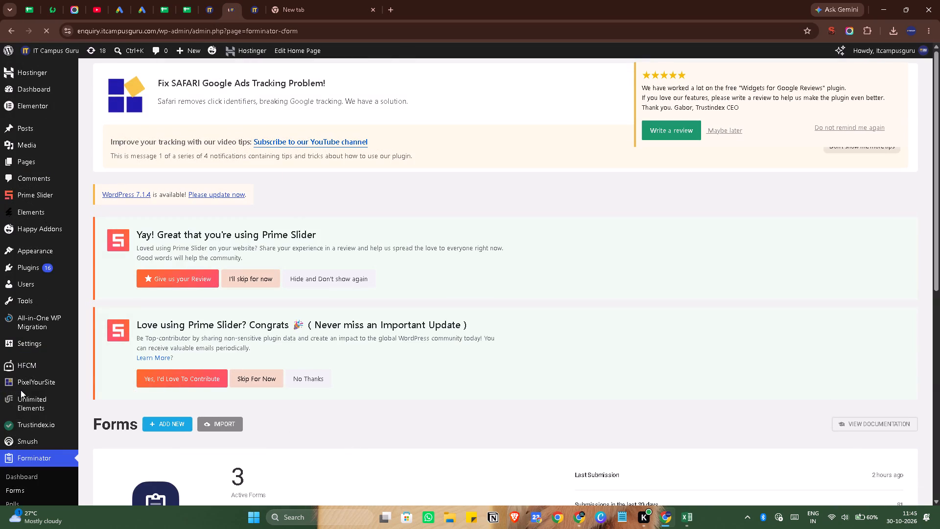
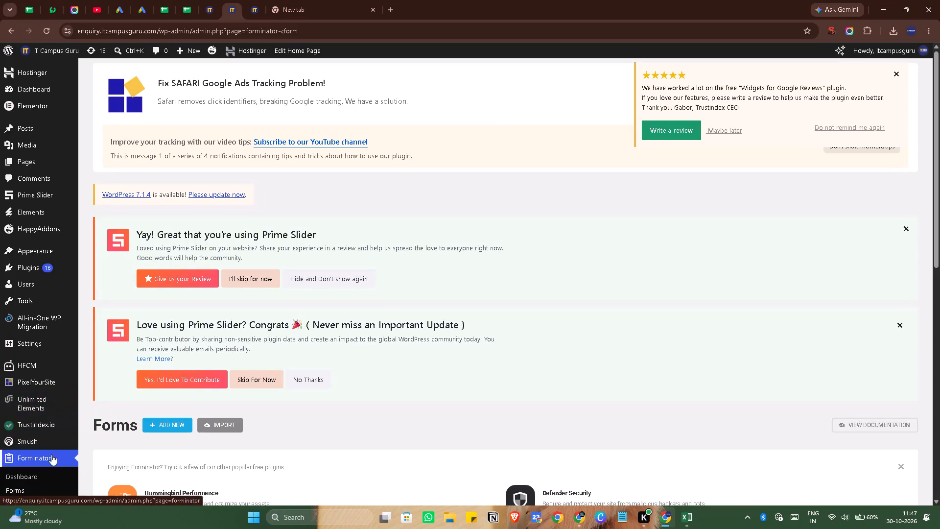
Open the submissions of the IT Campus New Form from the Forminator forms list.
{"action": "scroll", "coordinate": [488, 289], "scroll_direction": "down", "scroll_amount": 3}
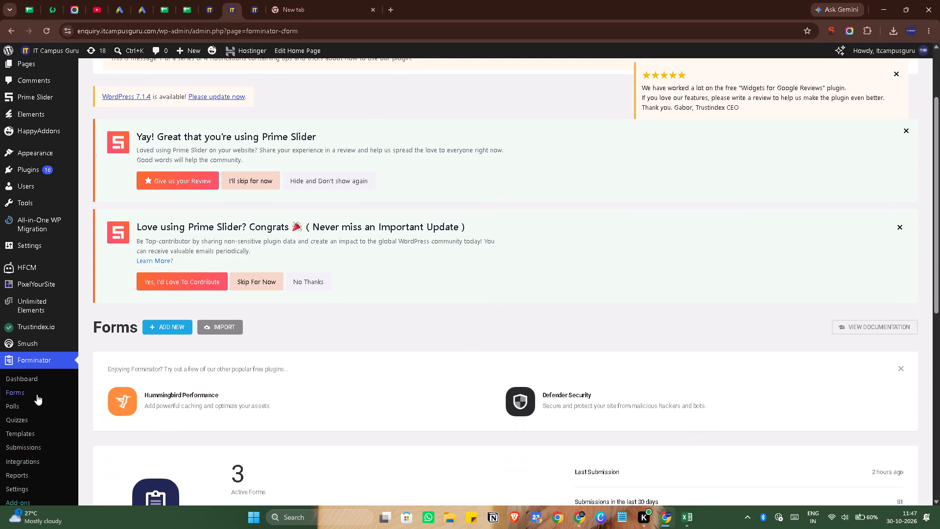
{"action": "left_click", "coordinate": [17, 395]}
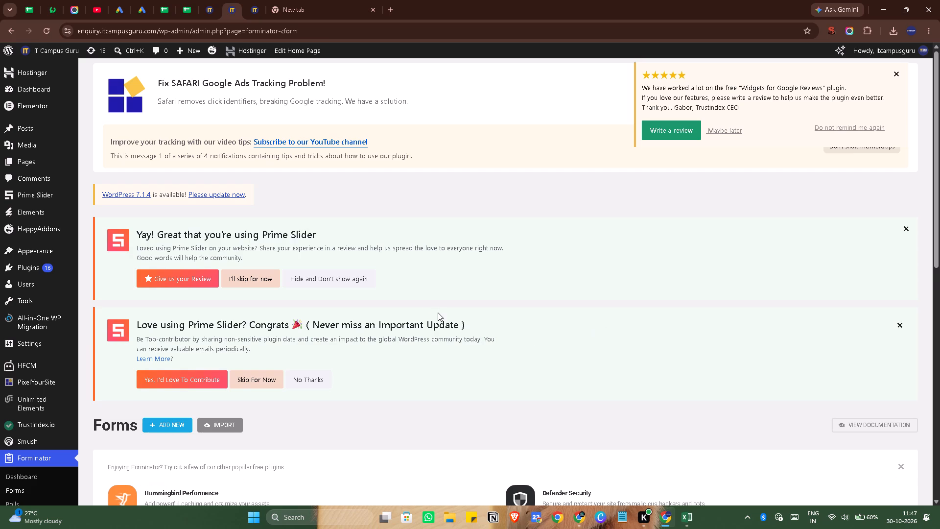
{"action": "scroll", "coordinate": [439, 275], "scroll_direction": "down", "scroll_amount": 12}
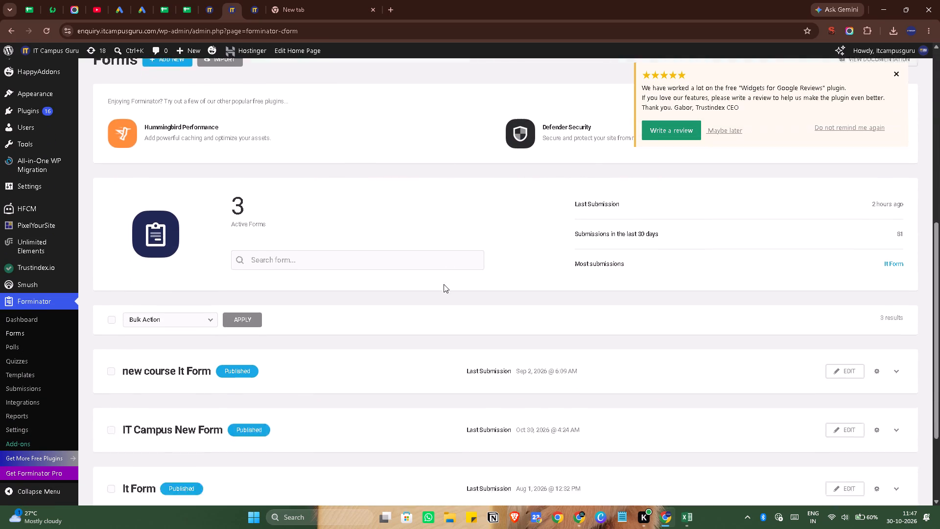
{"action": "scroll", "coordinate": [458, 322], "scroll_direction": "down", "scroll_amount": 2}
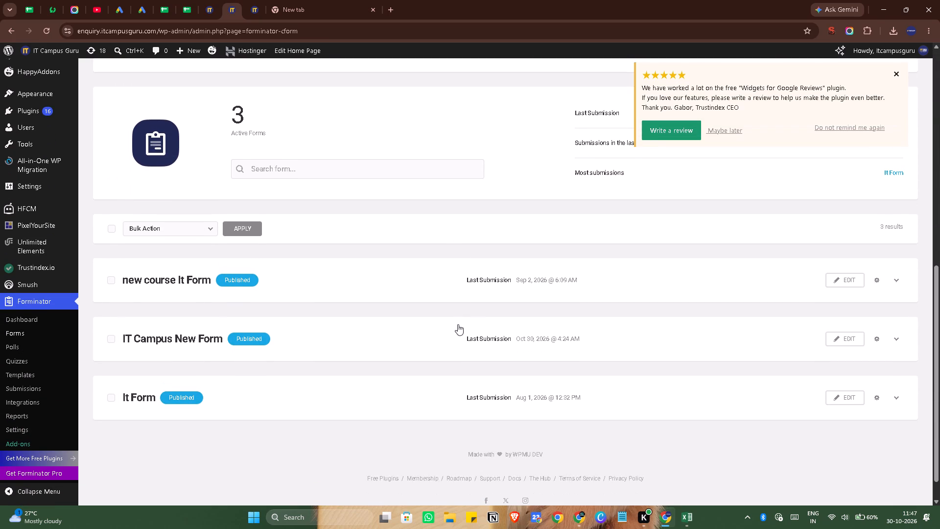
{"action": "left_click", "coordinate": [898, 73]}
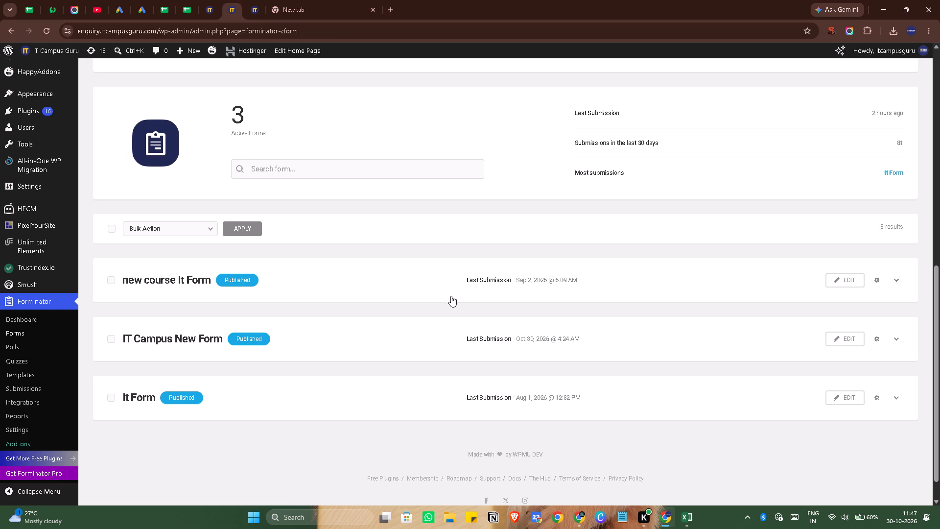
{"action": "left_click", "coordinate": [876, 339]}
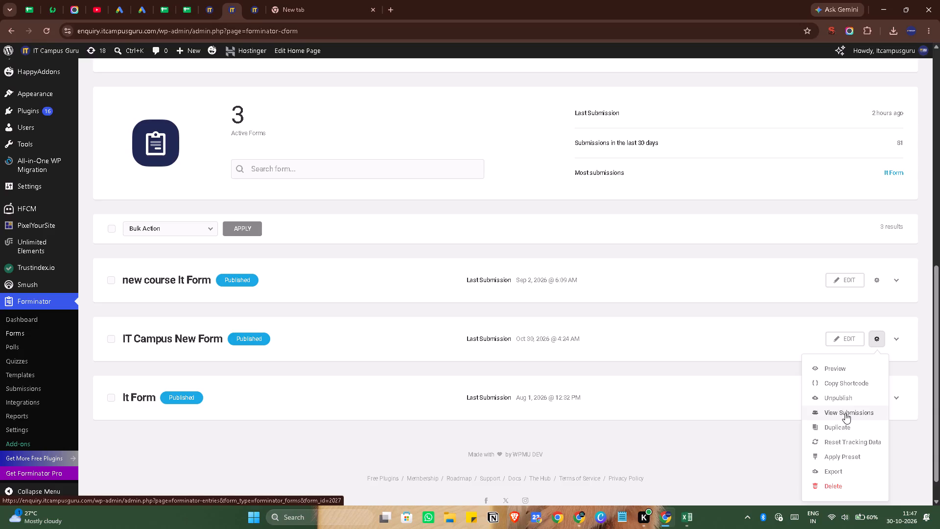
{"action": "left_click", "coordinate": [845, 413]}
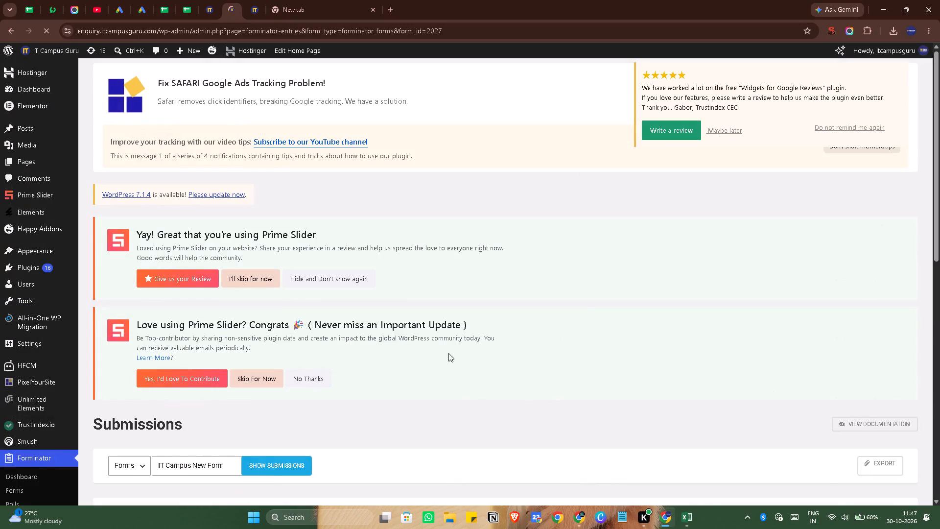
Filter the IT Campus New Form submissions to the date range 2026-10-28 - 2026-10-30, sorted by submission date in ascending order.
{"action": "scroll", "coordinate": [549, 315], "scroll_direction": "down", "scroll_amount": 3}
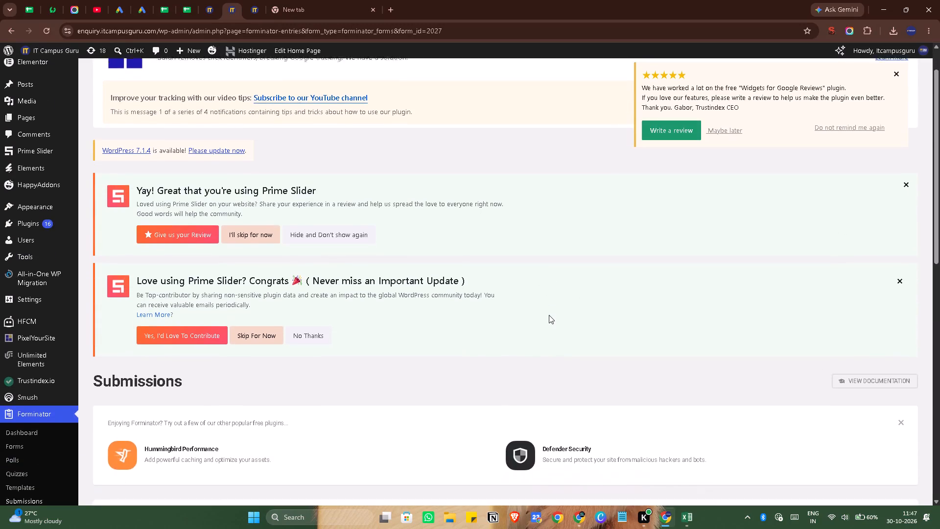
{"action": "scroll", "coordinate": [549, 315], "scroll_direction": "down", "scroll_amount": 6}
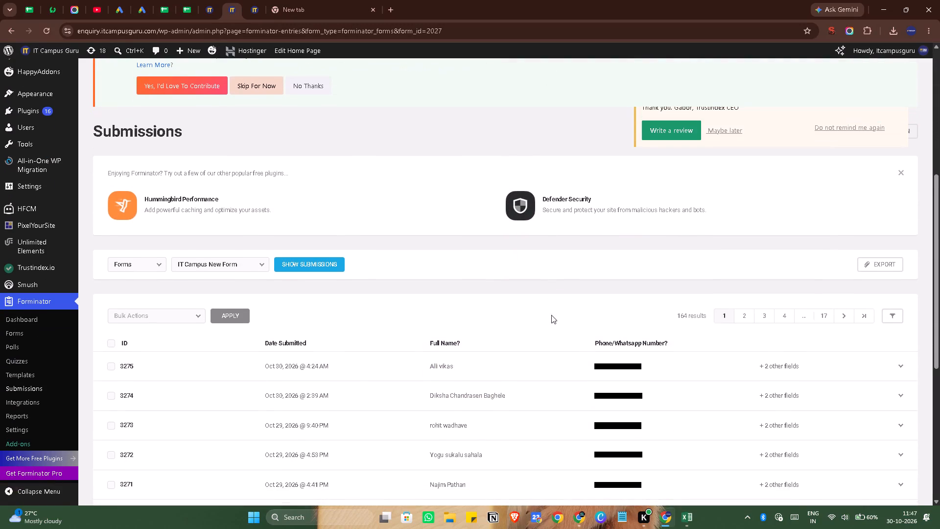
{"action": "left_click", "coordinate": [896, 315]}
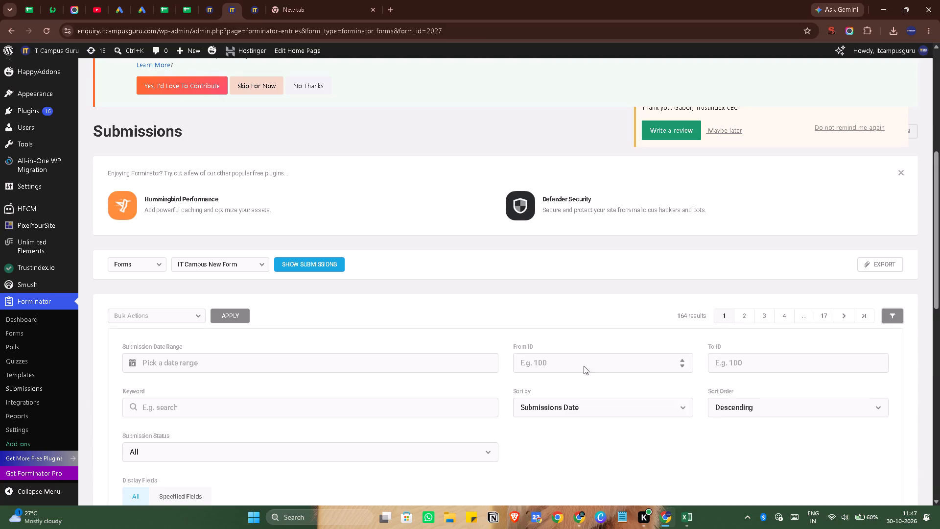
{"action": "left_click", "coordinate": [202, 362]}
{"action": "scroll", "coordinate": [206, 364], "scroll_direction": "down", "scroll_amount": 4}
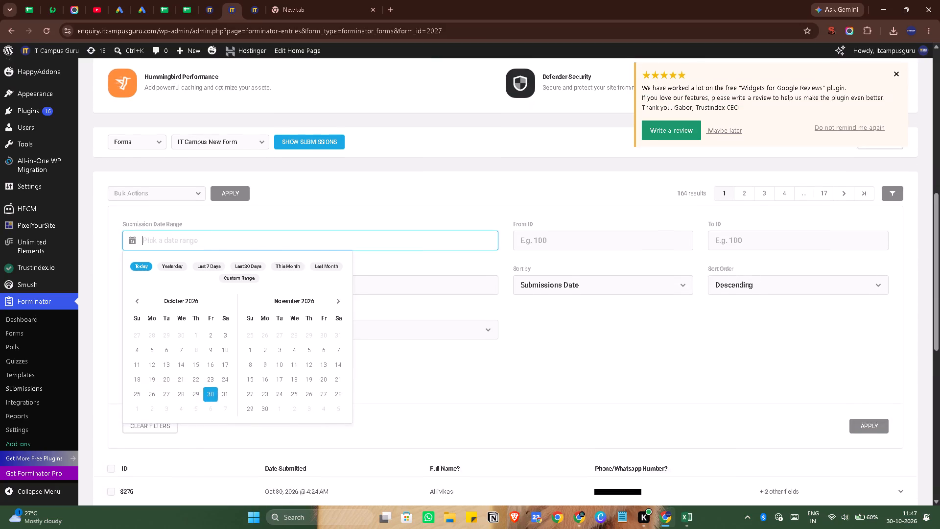
{"action": "left_click", "coordinate": [180, 386]}
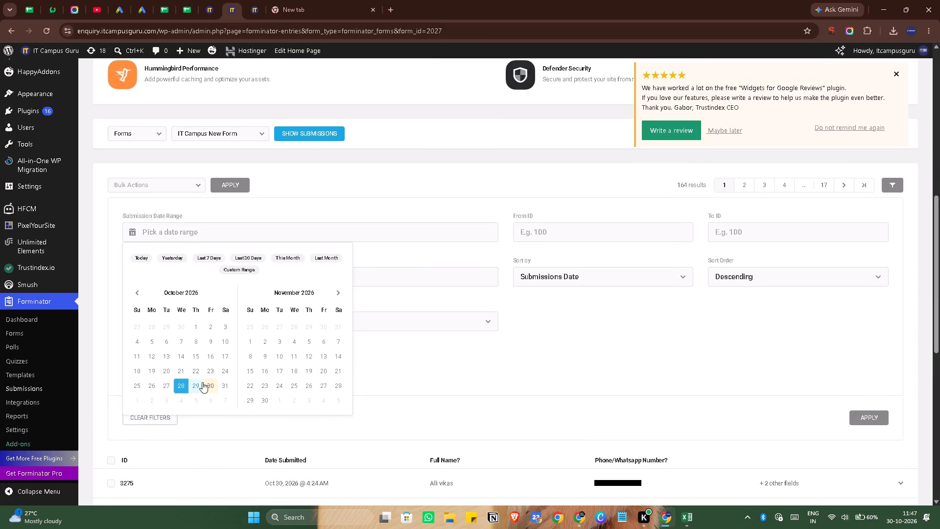
{"action": "left_click", "coordinate": [208, 385]}
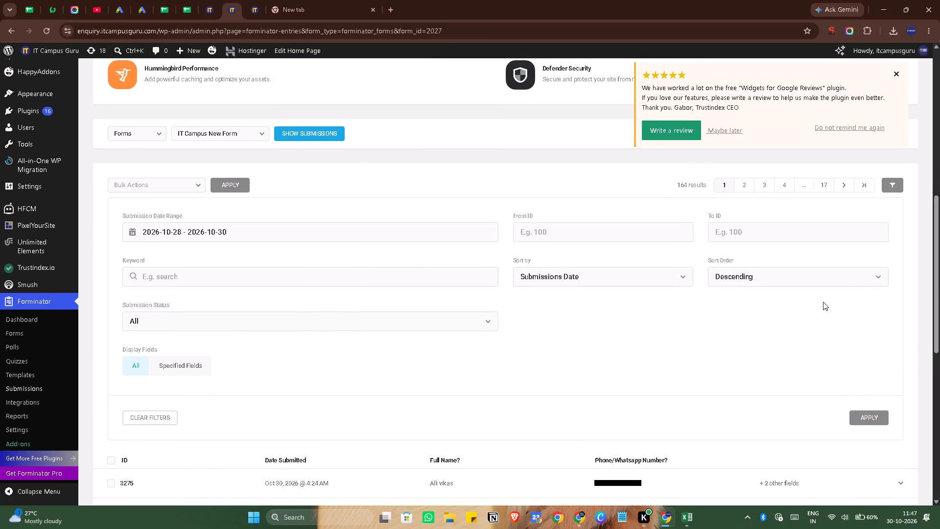
{"action": "left_click", "coordinate": [835, 280]}
{"action": "left_click", "coordinate": [829, 305]}
{"action": "left_click", "coordinate": [867, 417]}
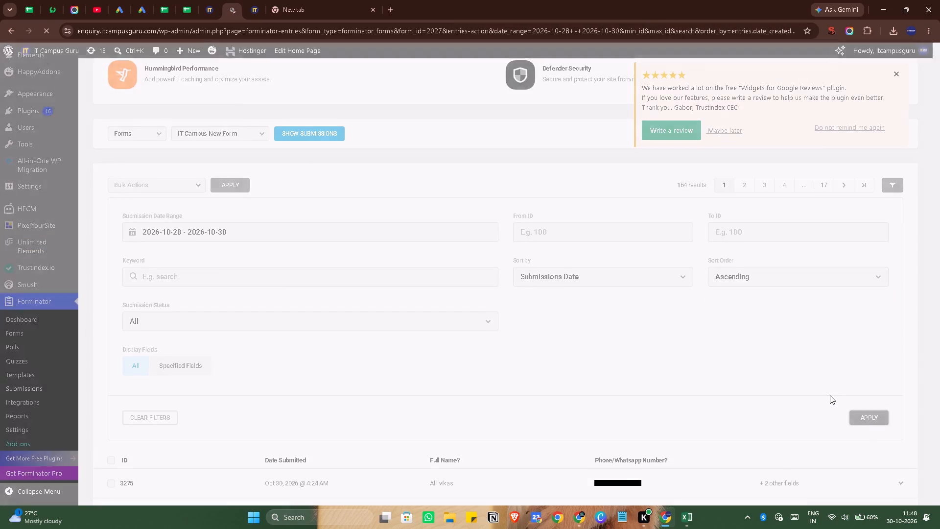
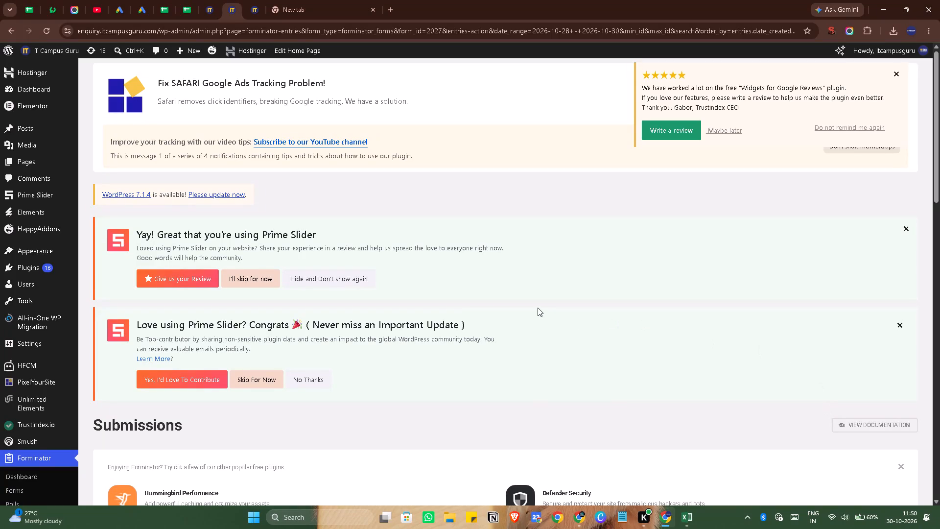
Look over the filtered IT Campus New Form submissions for the selected date range.
{"action": "scroll", "coordinate": [538, 308], "scroll_direction": "down", "scroll_amount": 3}
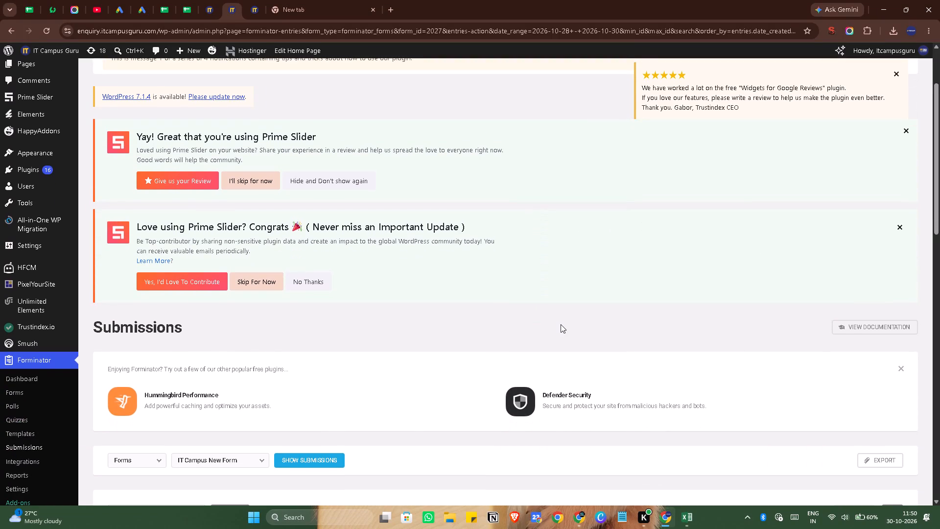
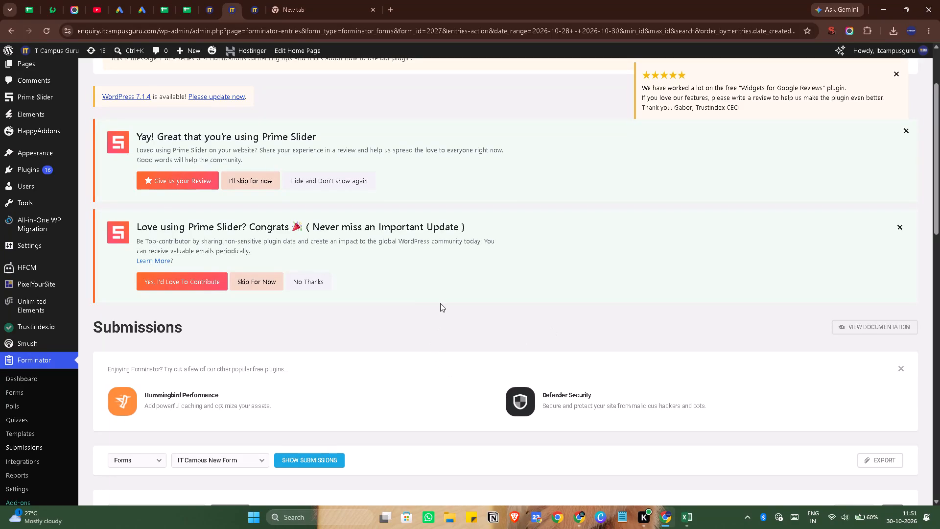
Reapply the 2026-10-28 to 2026-10-30 filter to the IT Campus New Form submissions and collapse the filter options.
{"action": "scroll", "coordinate": [412, 275], "scroll_direction": "down", "scroll_amount": 4}
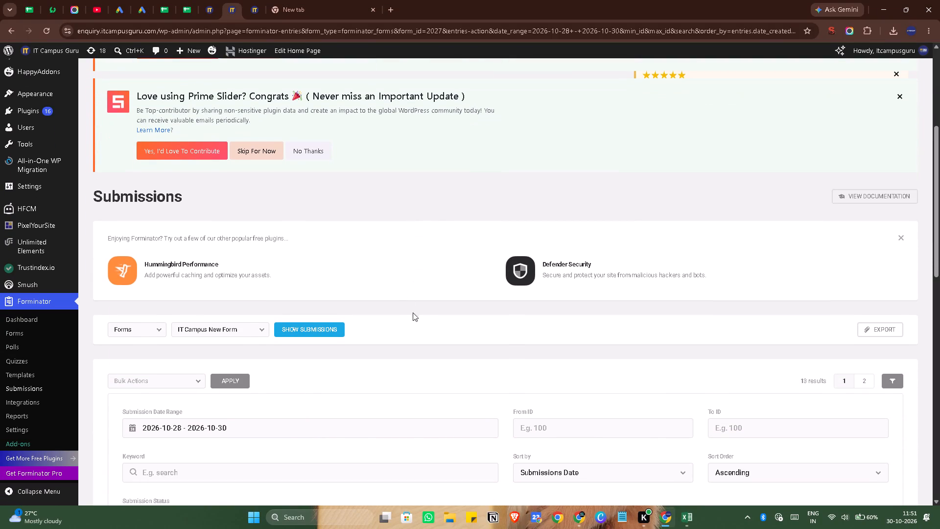
{"action": "scroll", "coordinate": [564, 303], "scroll_direction": "down", "scroll_amount": 6}
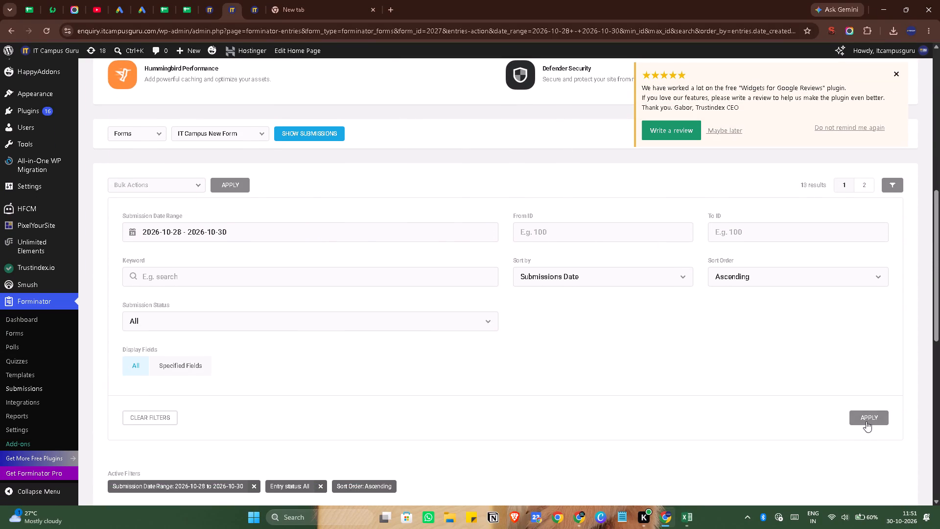
{"action": "left_click", "coordinate": [866, 417]}
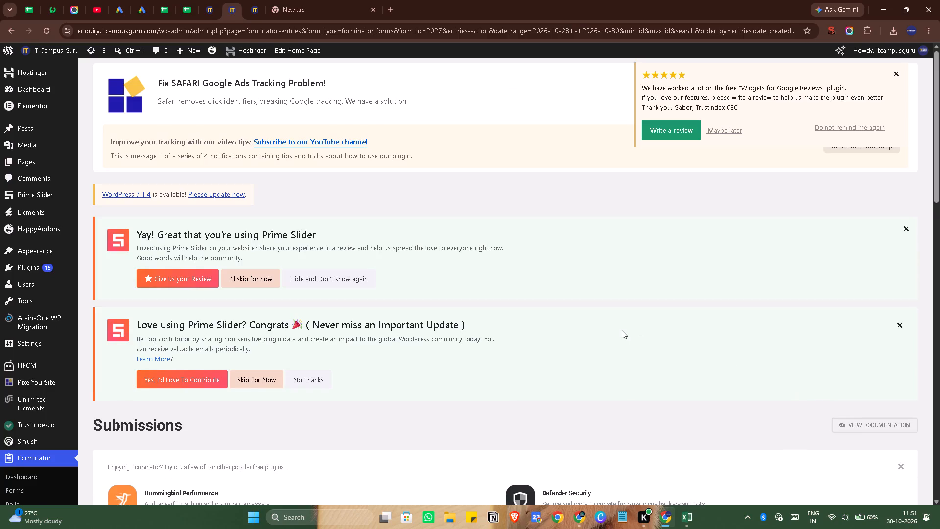
{"action": "scroll", "coordinate": [622, 330], "scroll_direction": "down", "scroll_amount": 8}
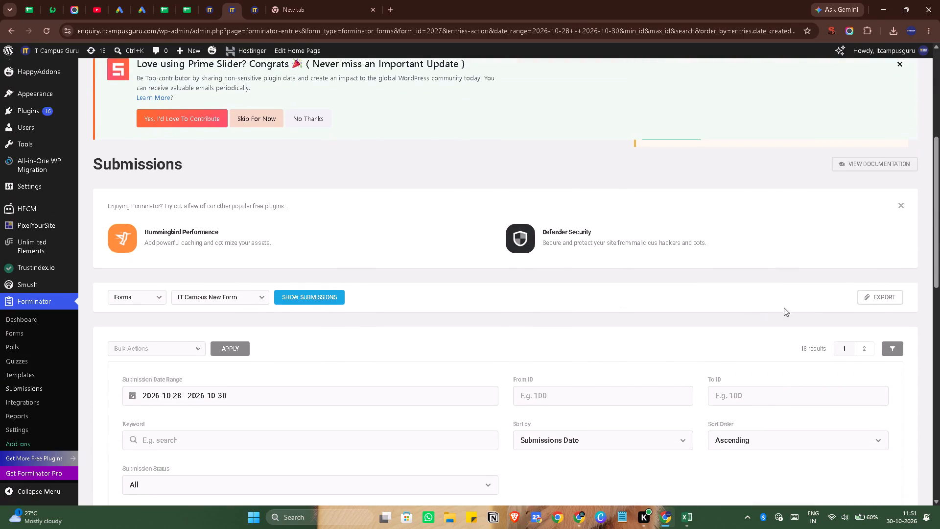
{"action": "left_click", "coordinate": [890, 347]}
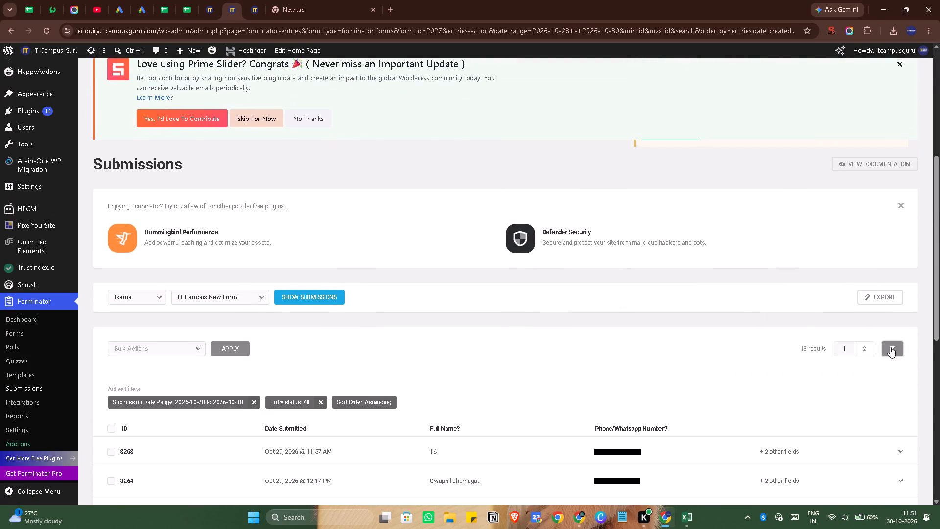
Export the IT Campus New Form submissions as CSV with the submission filters applied, and open the downloaded file in Excel.
{"action": "left_click", "coordinate": [891, 295]}
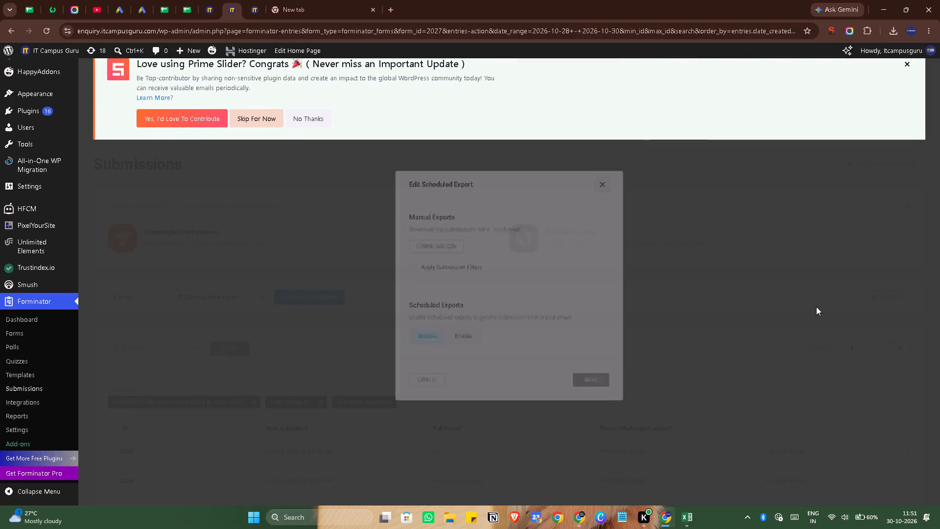
{"action": "left_click", "coordinate": [407, 259]}
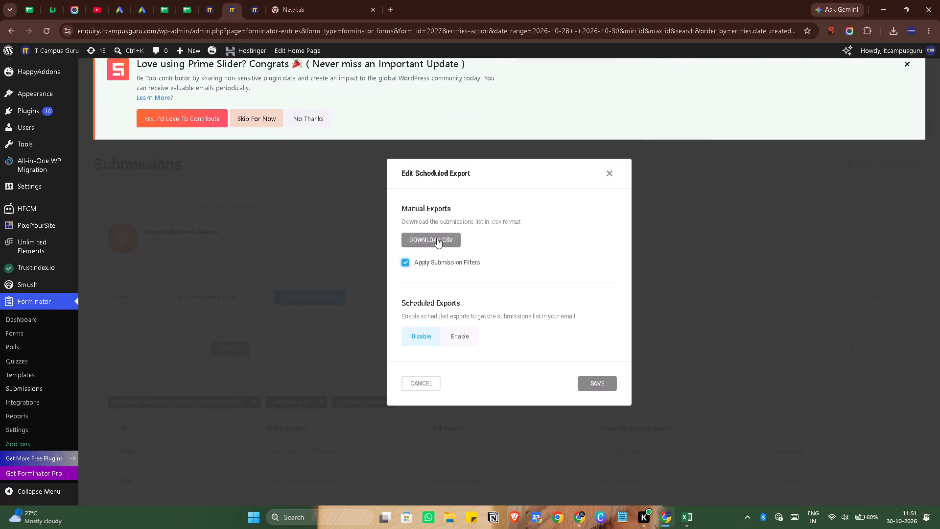
{"action": "left_click", "coordinate": [437, 238]}
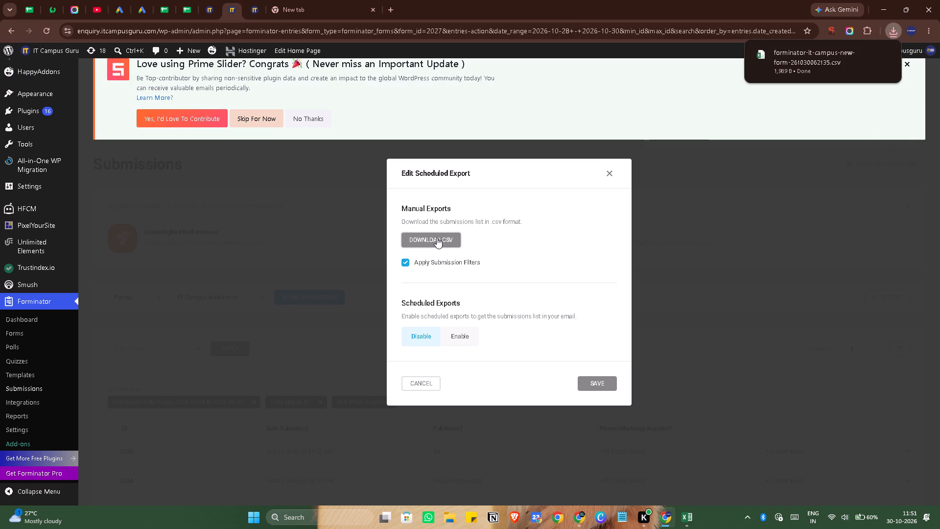
{"action": "left_click", "coordinate": [829, 48]}
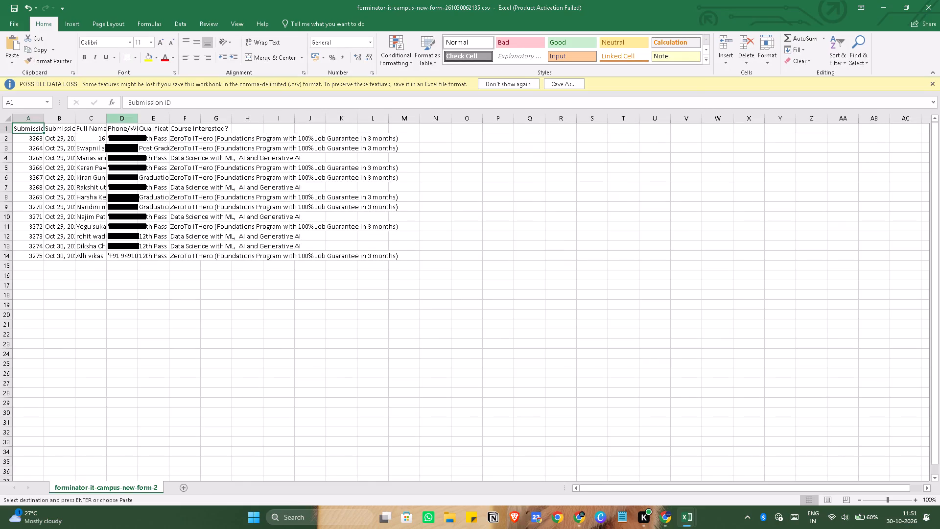
Auto-fit the Submission Time, Full Name, Phone/Whatsapp Number, Qualification and Course Interested columns to their contents.
{"action": "double_click", "coordinate": [77, 119]}
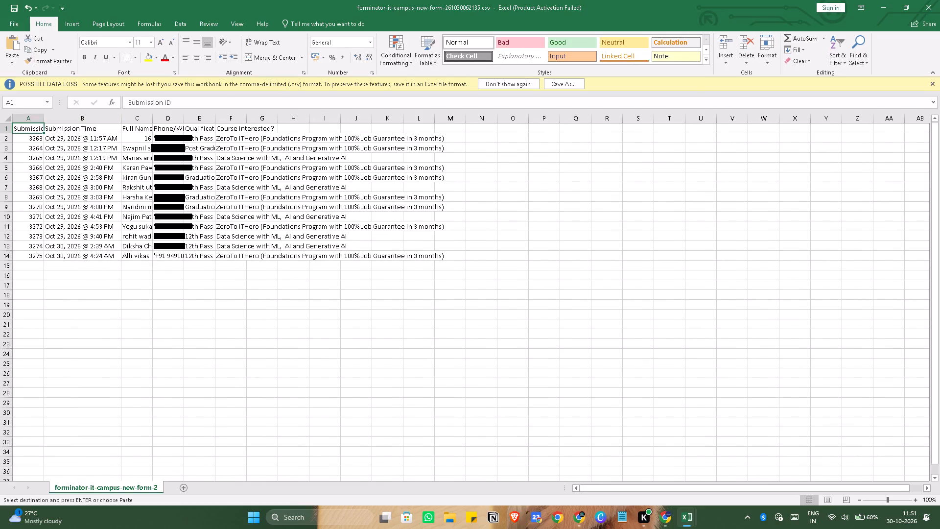
{"action": "double_click", "coordinate": [152, 119]}
{"action": "double_click", "coordinate": [238, 120]}
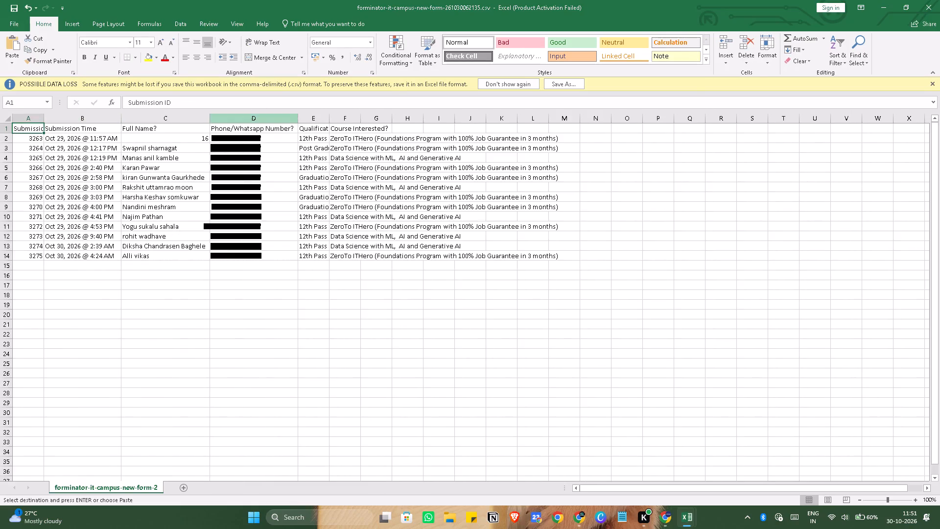
{"action": "double_click", "coordinate": [332, 118]}
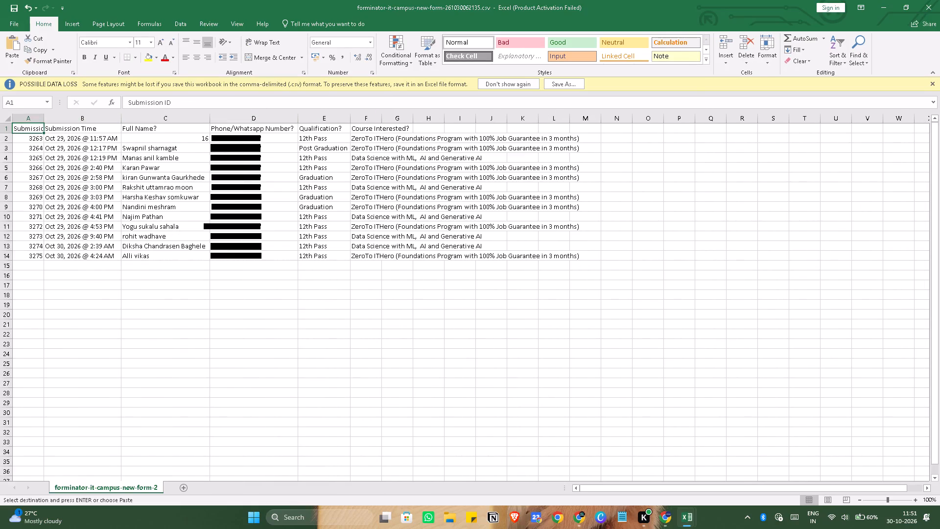
{"action": "double_click", "coordinate": [381, 120]}
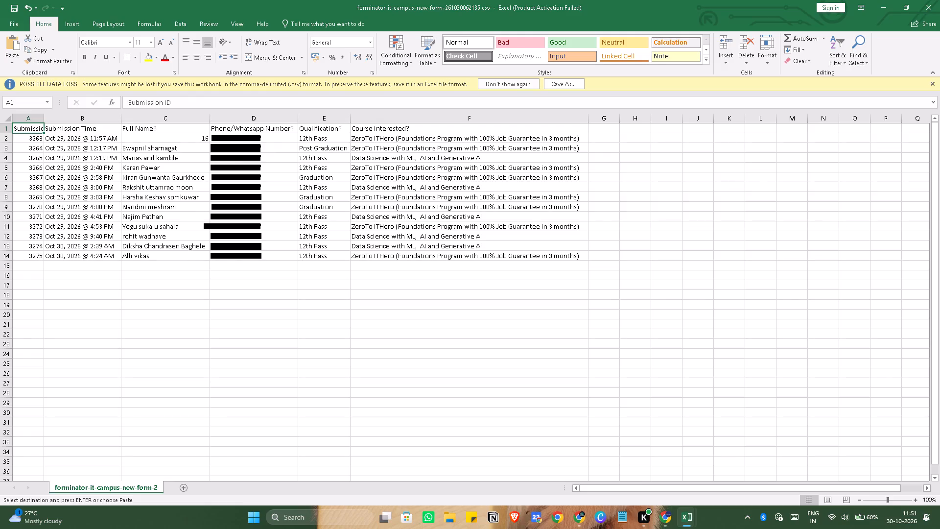
Copy the submission time, name, phone and qualification cells of all lead rows, B2 through E14.
{"action": "left_click_drag", "start_coordinate": [62, 138], "coordinate": [321, 231]}
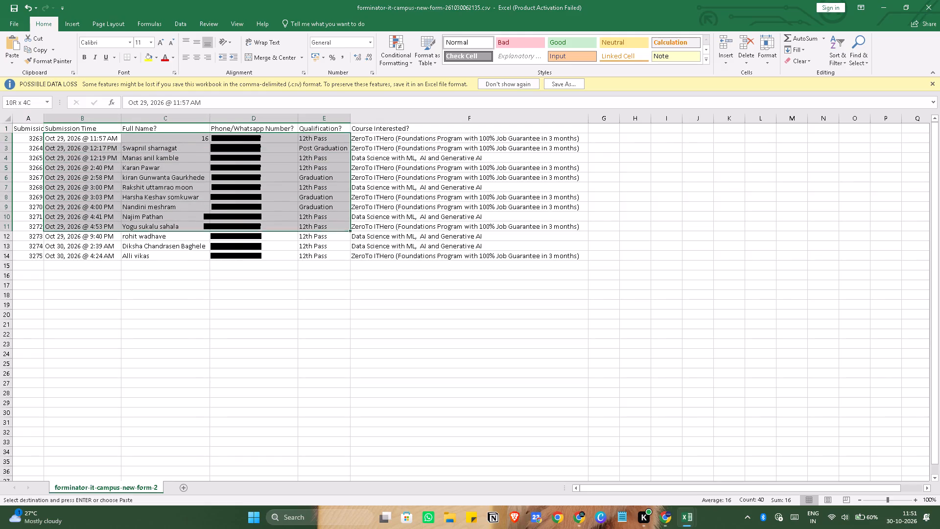
{"action": "left_click_drag", "start_coordinate": [321, 231], "coordinate": [322, 252]}
{"action": "key", "text": "ctrl+c"}
Close all open Excel workbooks at once.
{"action": "key", "text": "alt+Tab"}
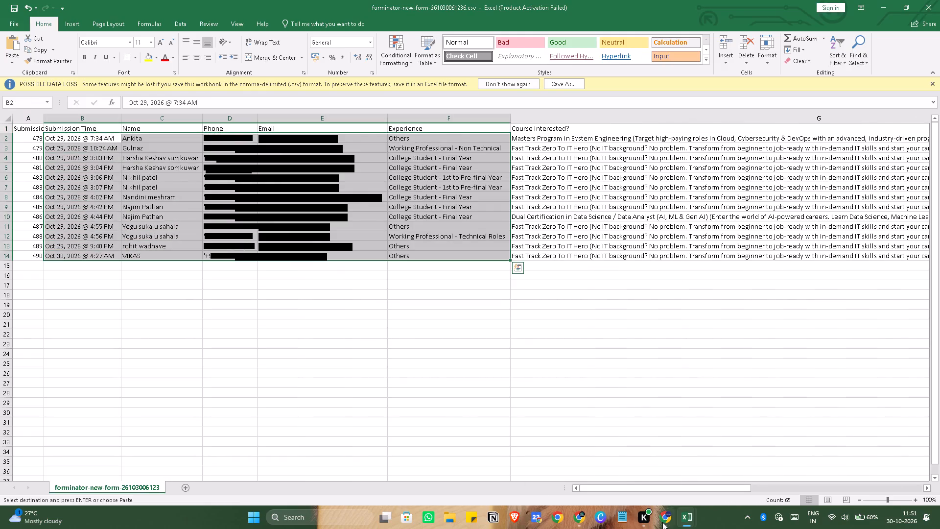
{"action": "right_click", "coordinate": [696, 516]}
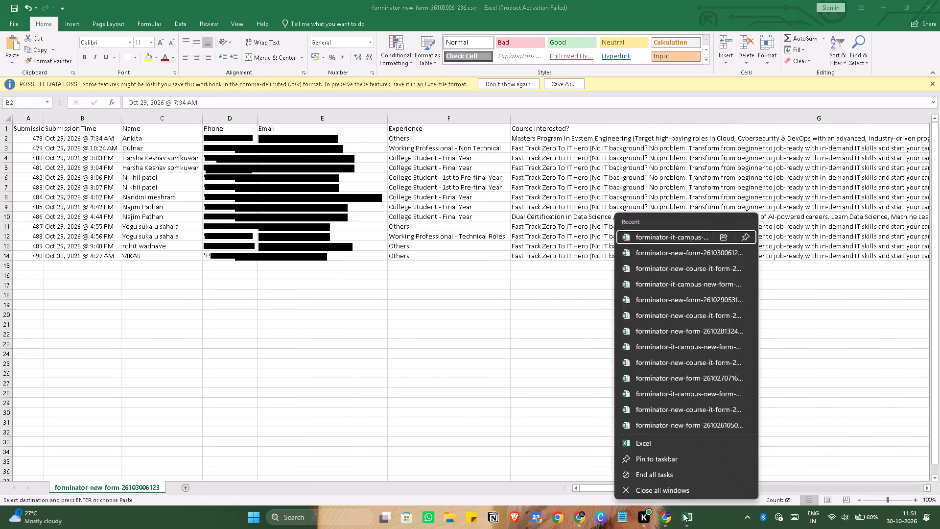
{"action": "left_click", "coordinate": [677, 468]}
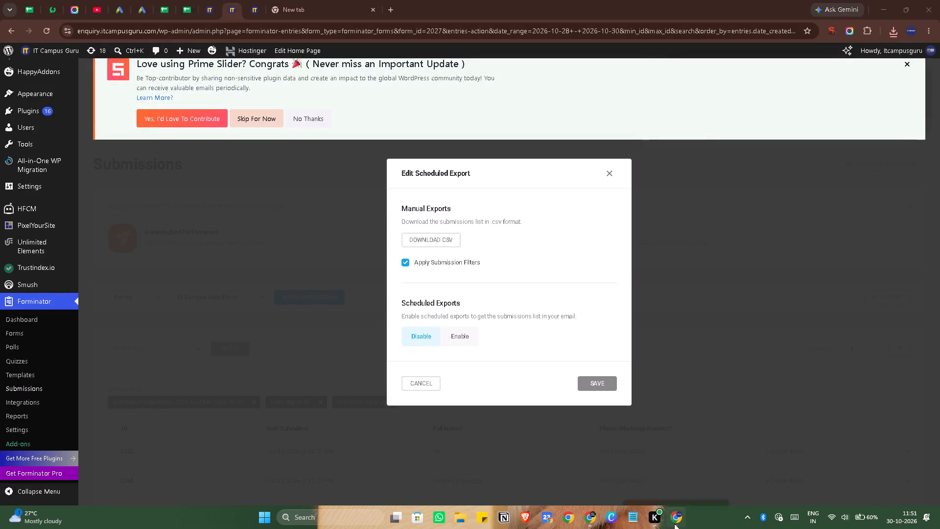
Paste the copied leads into the Google Leads sheet of ITCG X MDS Leads, starting in the first empty row, A1789.
{"action": "left_click", "coordinate": [164, 15]}
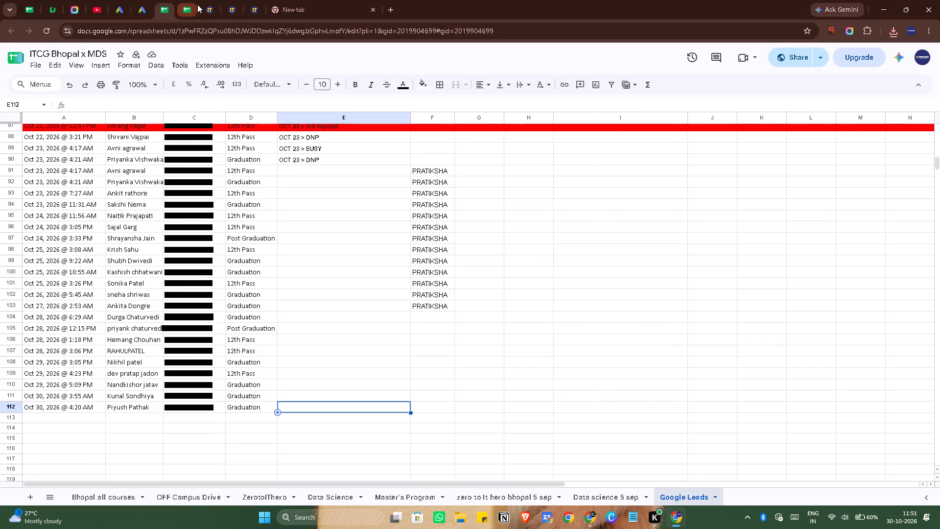
{"action": "left_click", "coordinate": [197, 4]}
{"action": "left_click", "coordinate": [167, 7]}
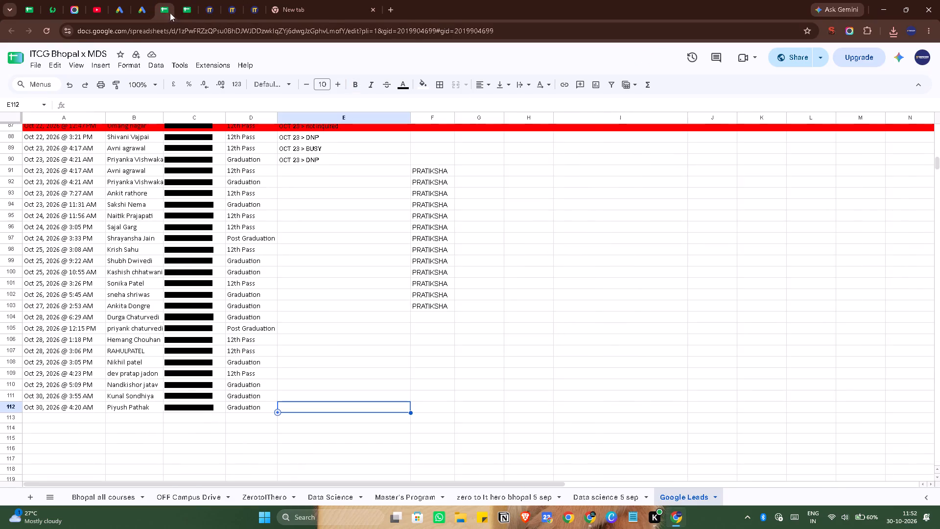
{"action": "left_click", "coordinate": [191, 16]}
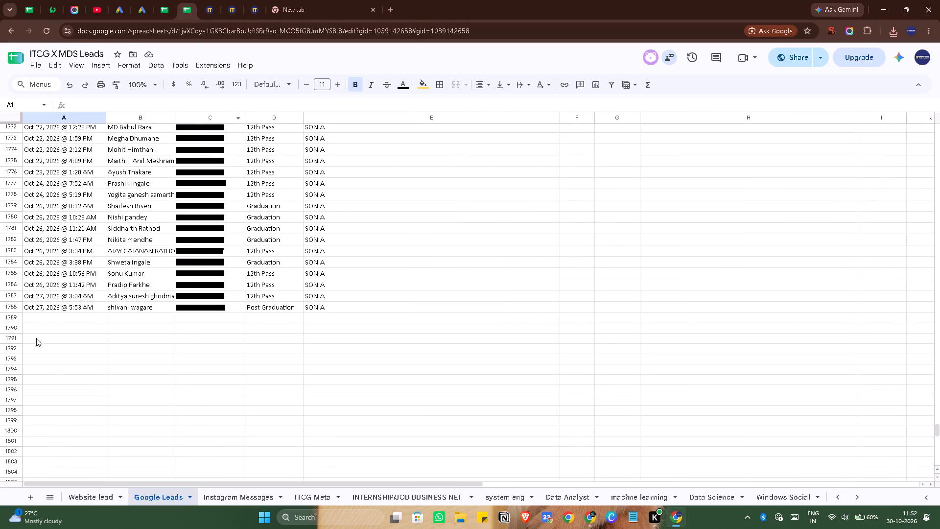
{"action": "left_click", "coordinate": [45, 316]}
{"action": "key", "text": "ctrl+v"}
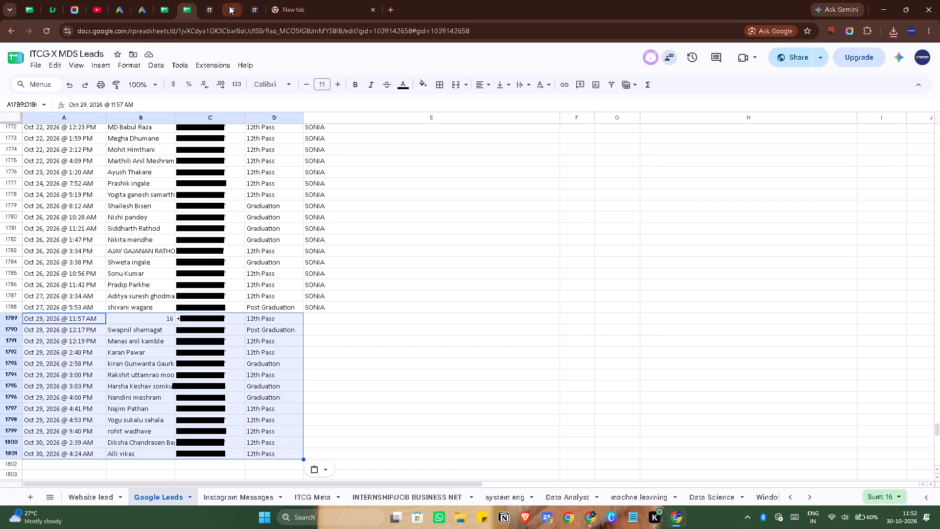
Return to the main site's new Form submissions, dismiss the export dialog, collapse the filter options and look over the listed entries.
{"action": "left_click", "coordinate": [255, 4]}
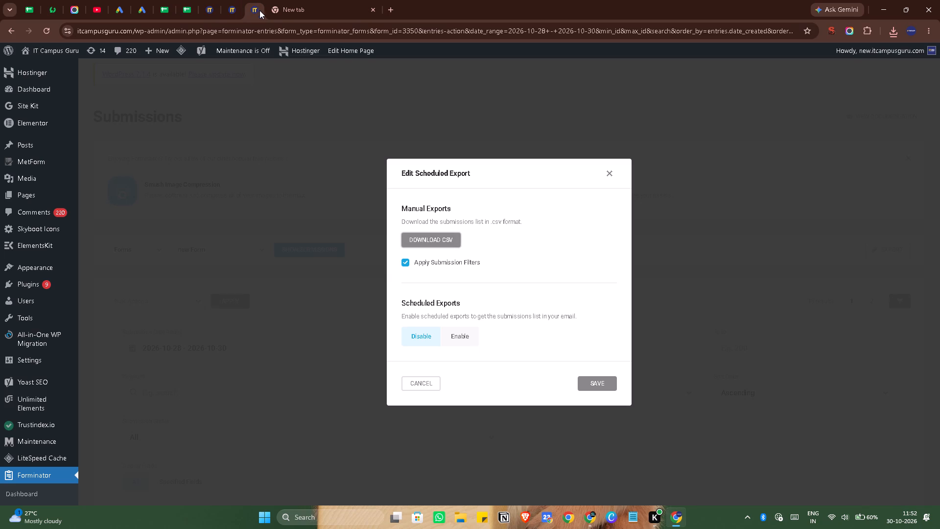
{"action": "left_click", "coordinate": [611, 171]}
{"action": "scroll", "coordinate": [570, 250], "scroll_direction": "down", "scroll_amount": 3}
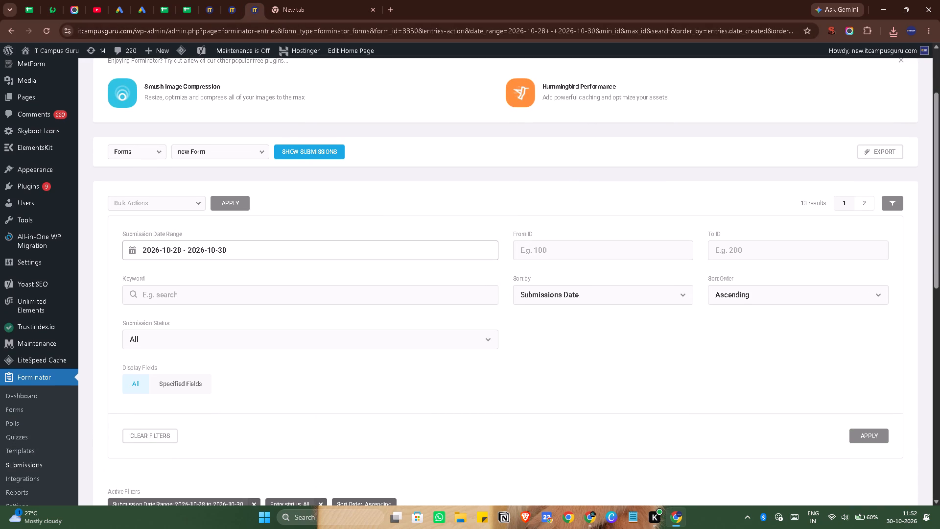
{"action": "left_click", "coordinate": [898, 201]}
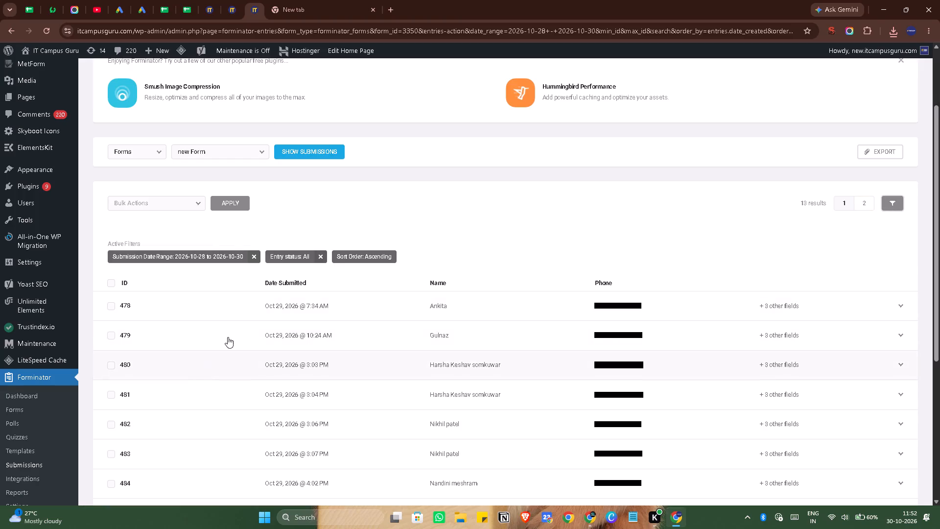
{"action": "scroll", "coordinate": [412, 316], "scroll_direction": "down", "scroll_amount": 9}
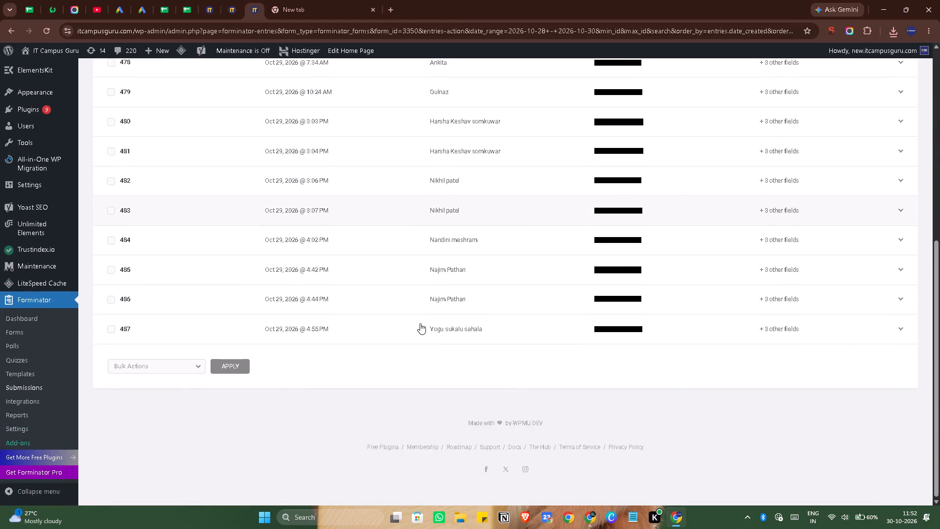
{"action": "scroll", "coordinate": [545, 349], "scroll_direction": "up", "scroll_amount": 12}
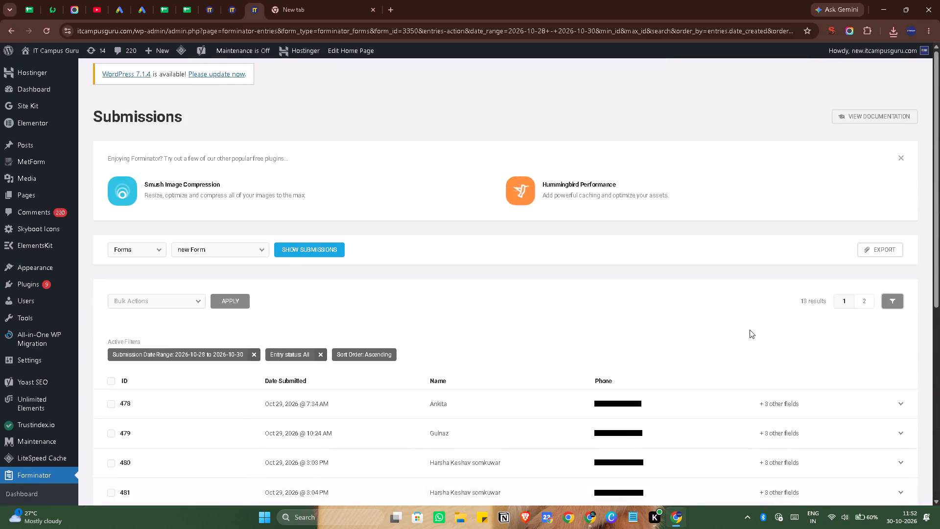
Filter the new Form submissions to the date range 2026-10-27 to 2026-10-30.
{"action": "left_click", "coordinate": [896, 301]}
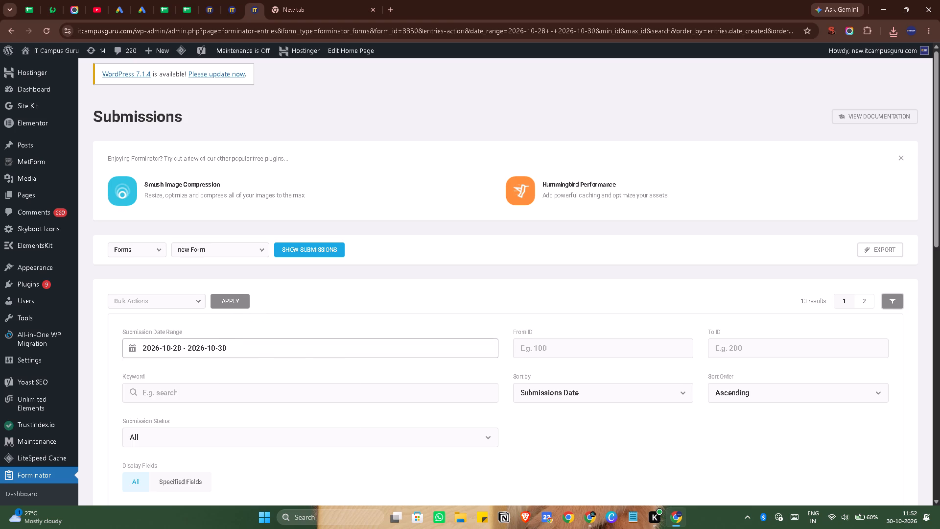
{"action": "left_click", "coordinate": [232, 350]}
{"action": "left_click", "coordinate": [148, 500]}
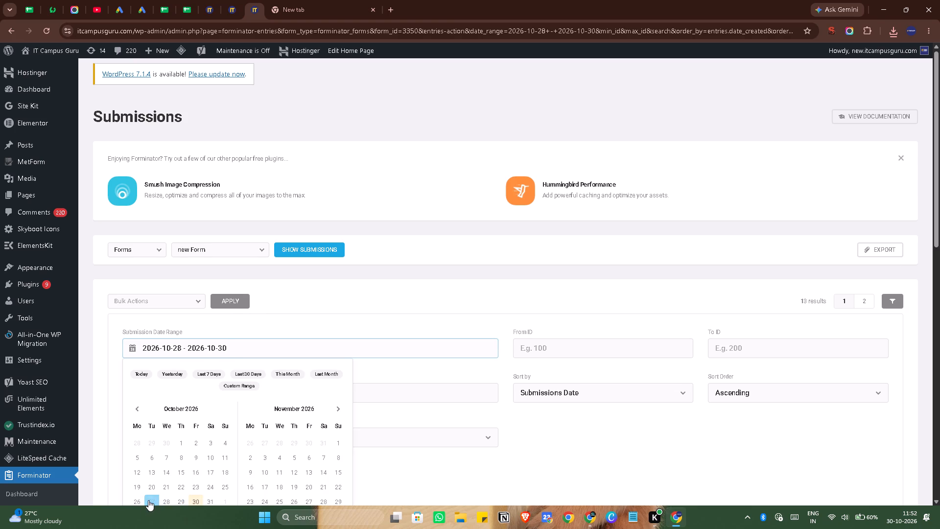
{"action": "left_click", "coordinate": [190, 500]}
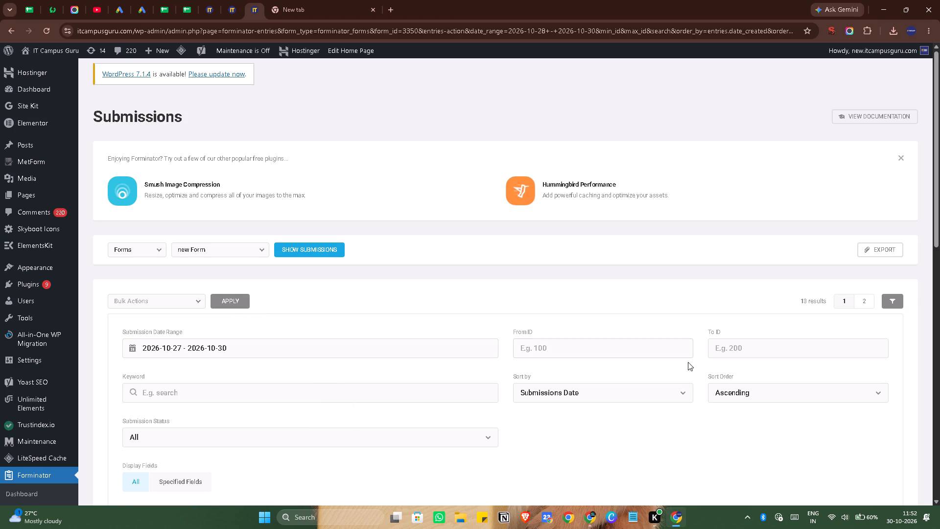
{"action": "scroll", "coordinate": [880, 303], "scroll_direction": "down", "scroll_amount": 3}
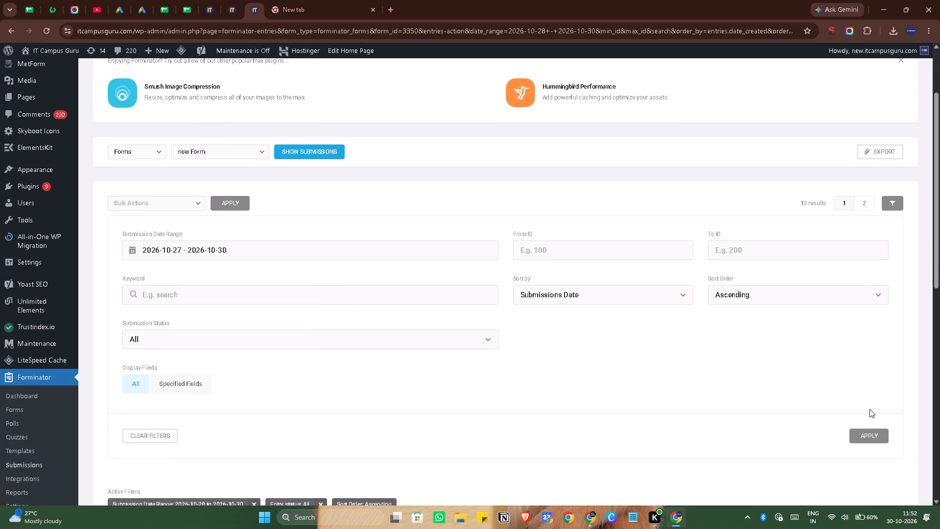
{"action": "left_click", "coordinate": [873, 437]}
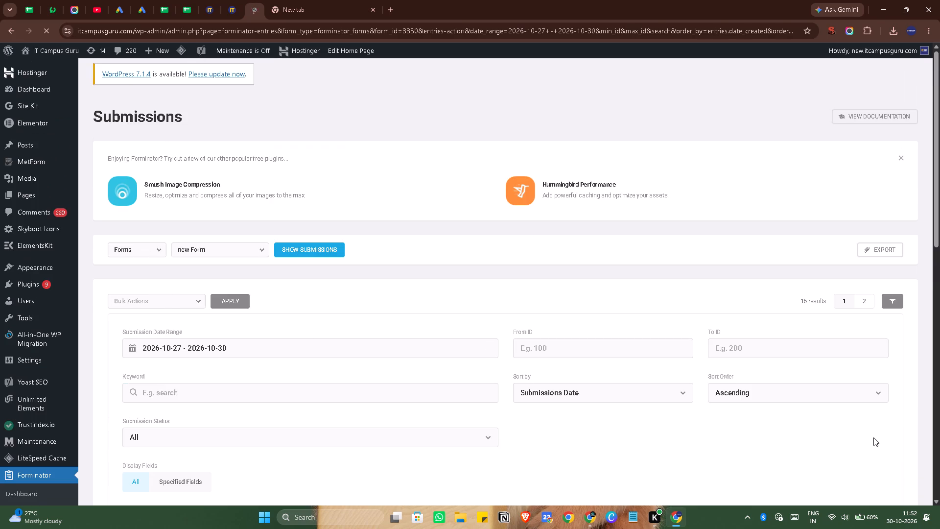
Export the new Form submissions as CSV with the submission filters applied, open the file in Excel and dismiss the activation dialog.
{"action": "left_click", "coordinate": [879, 251]}
{"action": "left_click", "coordinate": [404, 256]}
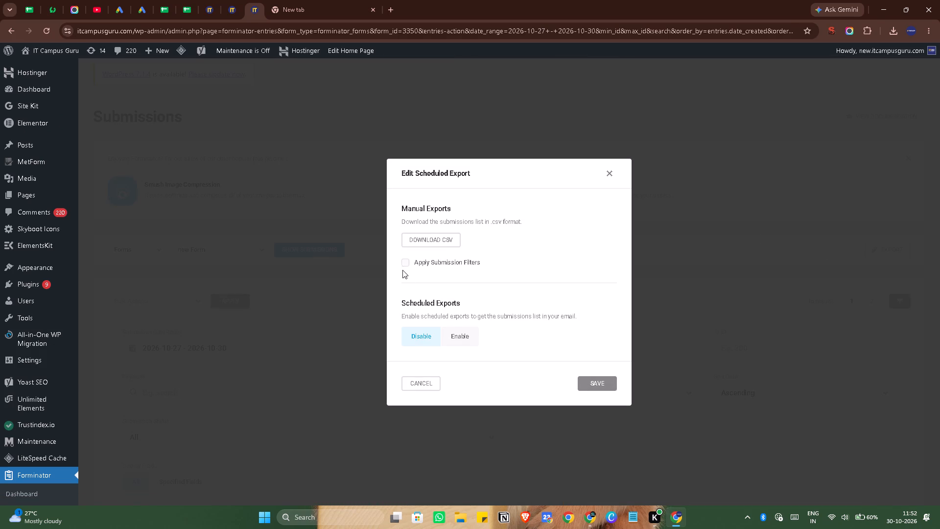
{"action": "left_click", "coordinate": [402, 263]}
{"action": "left_click", "coordinate": [423, 240]}
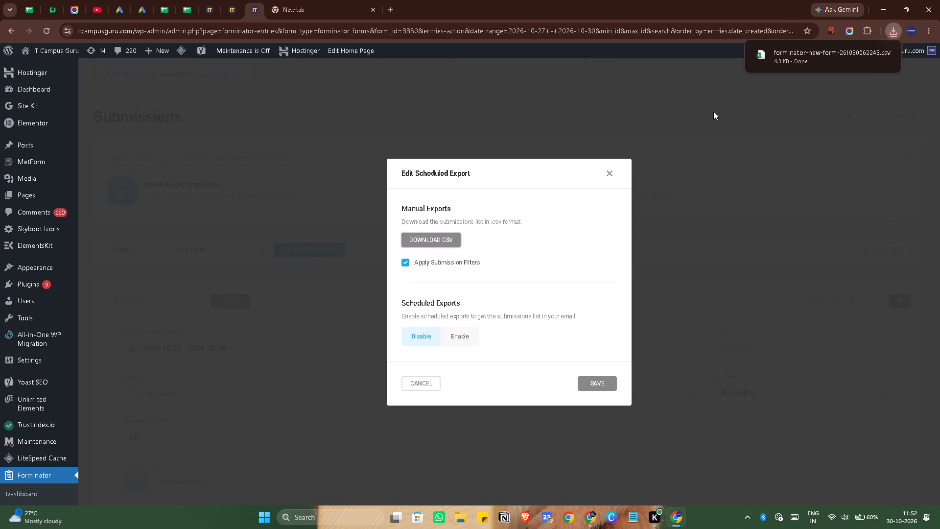
{"action": "left_click", "coordinate": [793, 51]}
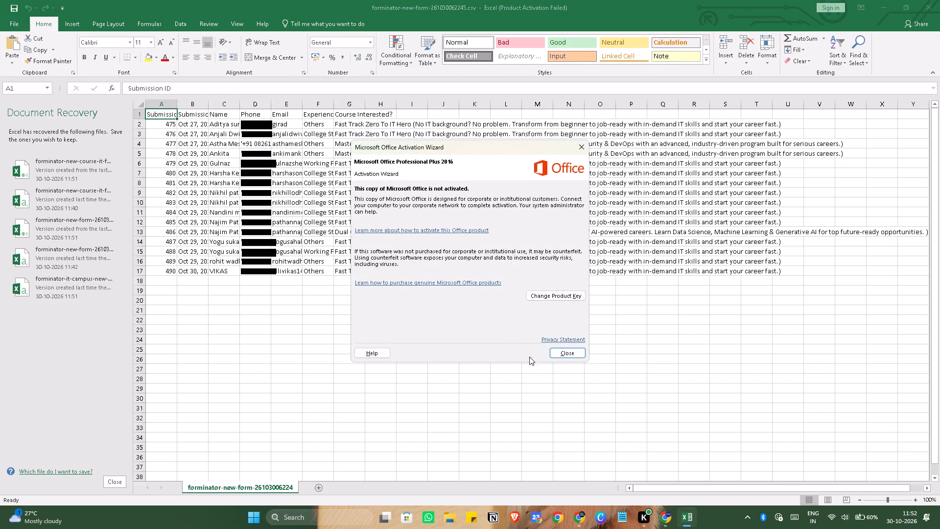
{"action": "left_click", "coordinate": [566, 353]}
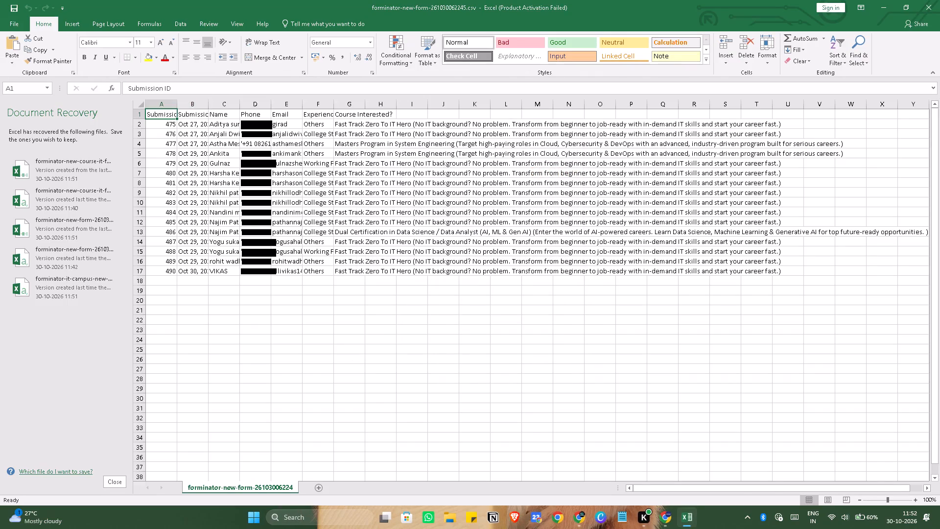
Widen the Submission Time and Name columns to fit their contents and look over the exported new Form entries.
{"action": "double_click", "coordinate": [207, 104]}
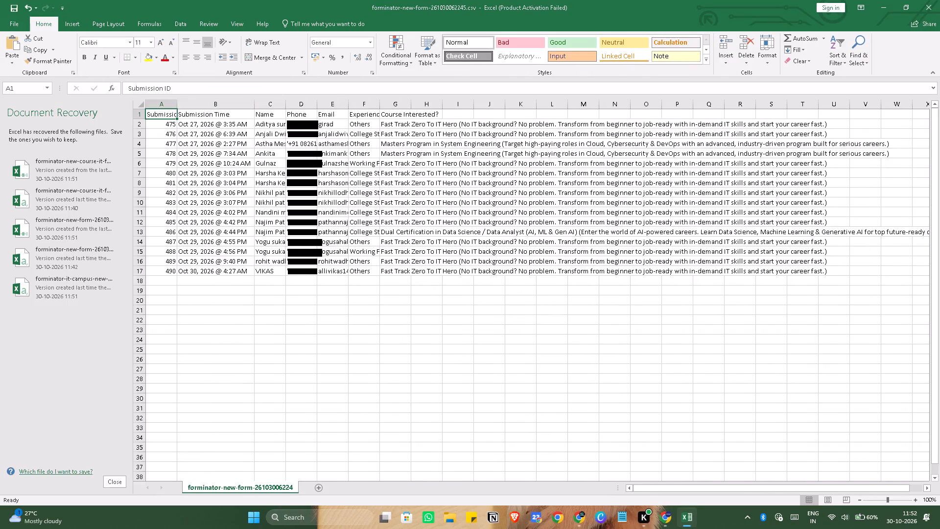
{"action": "double_click", "coordinate": [290, 101]}
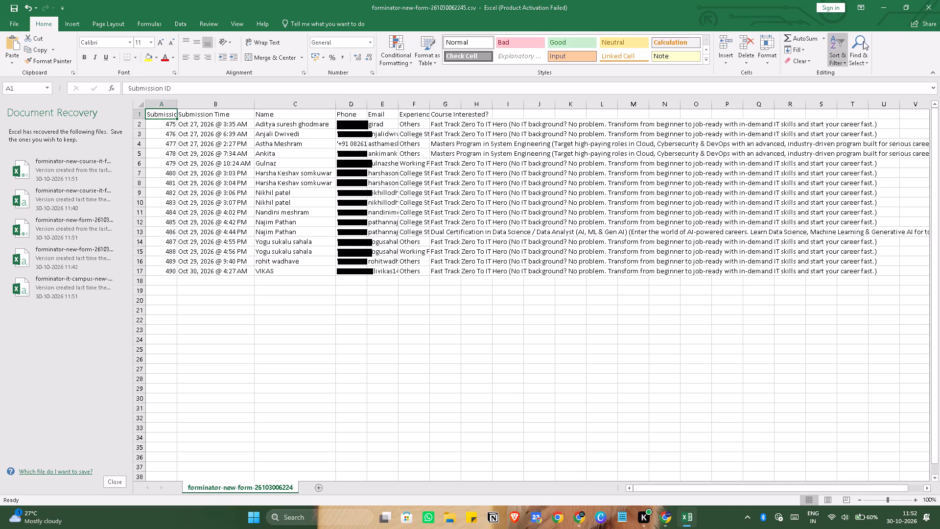
Close the exported new Form CSV without saving the changes and choose to remove the recovered files.
{"action": "left_click", "coordinate": [924, 12]}
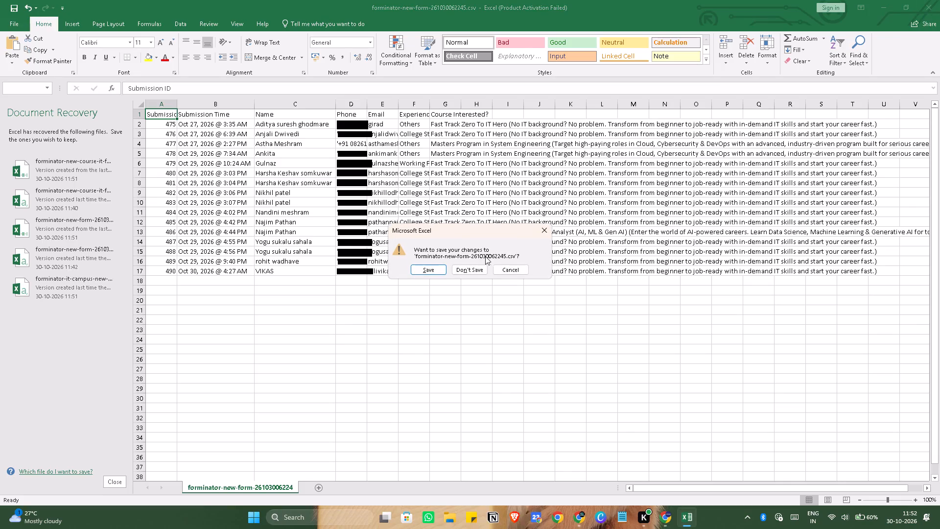
{"action": "left_click", "coordinate": [476, 269]}
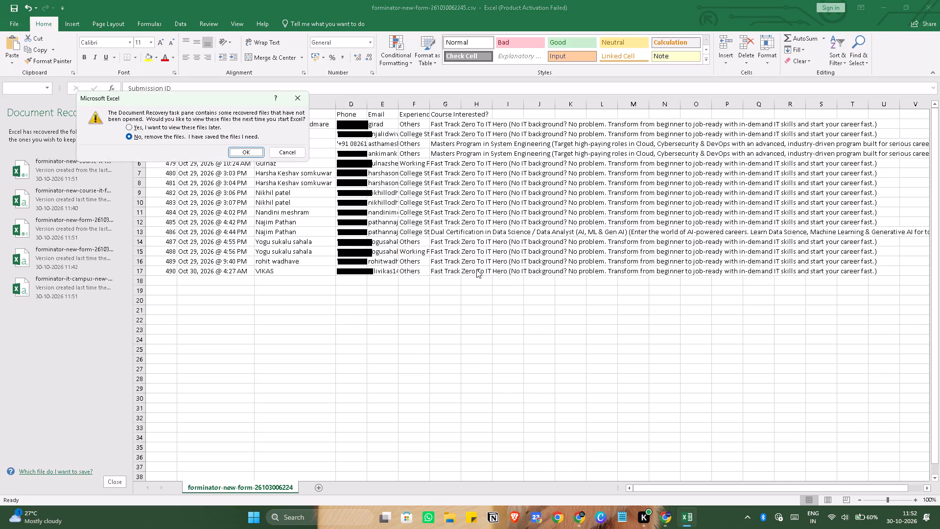
{"action": "left_click", "coordinate": [933, 0]}
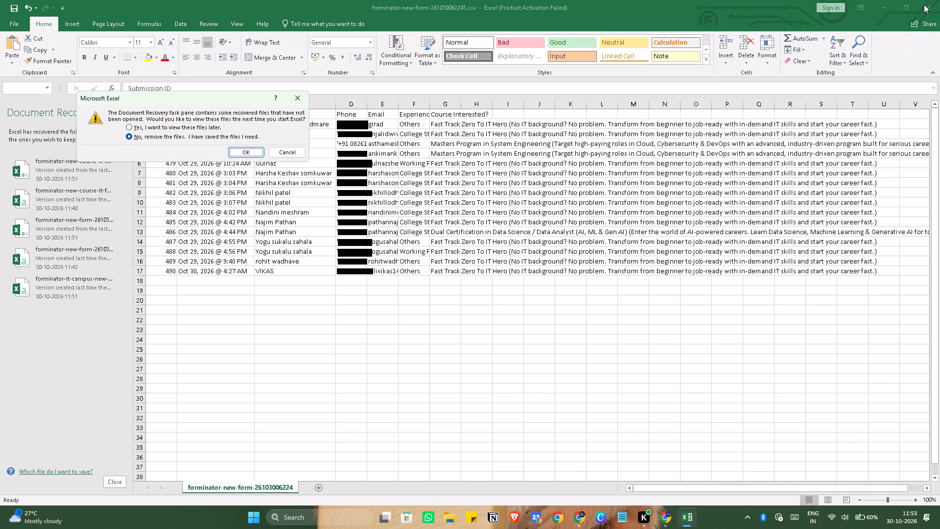
{"action": "left_click", "coordinate": [924, 5]}
{"action": "left_click", "coordinate": [238, 156]}
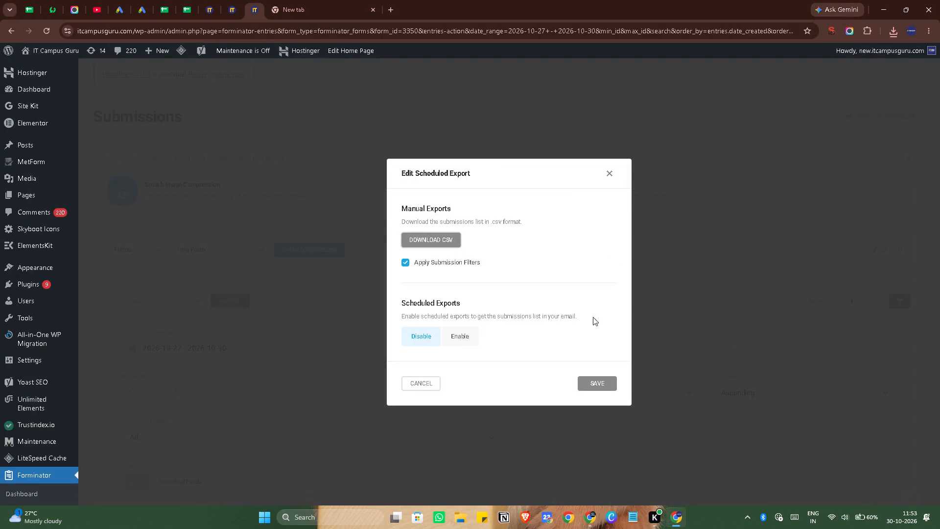
Dismiss the export dialog, return to the Google Leads sheet of ITCG X MDS Leads and check the pasted rows, including the name cell B1789.
{"action": "left_click", "coordinate": [610, 173]}
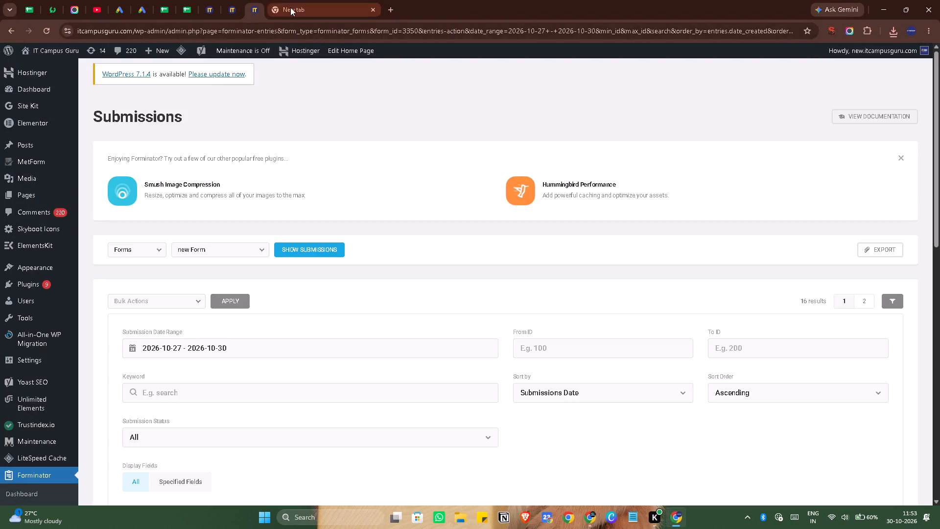
{"action": "left_click", "coordinate": [173, 0]}
{"action": "left_click", "coordinate": [183, 7]}
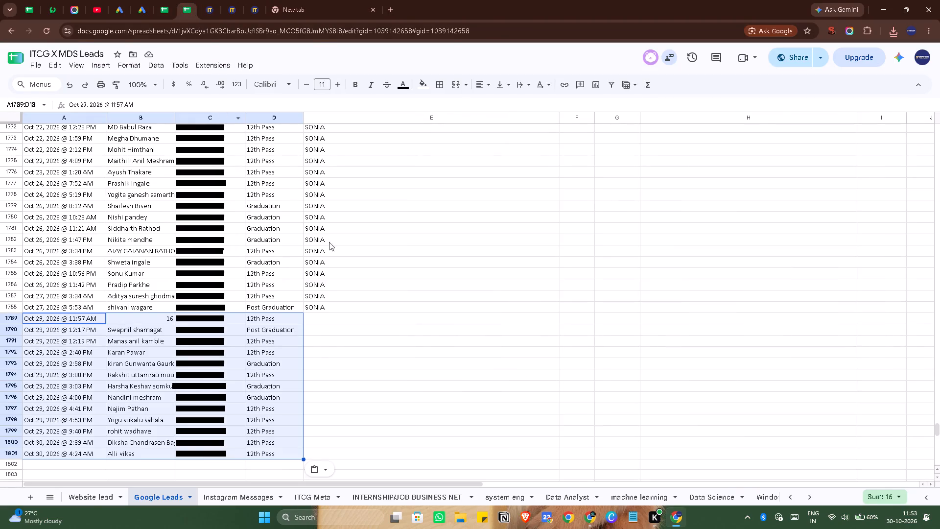
{"action": "left_click", "coordinate": [436, 319]}
{"action": "scroll", "coordinate": [342, 371], "scroll_direction": "down", "scroll_amount": 2}
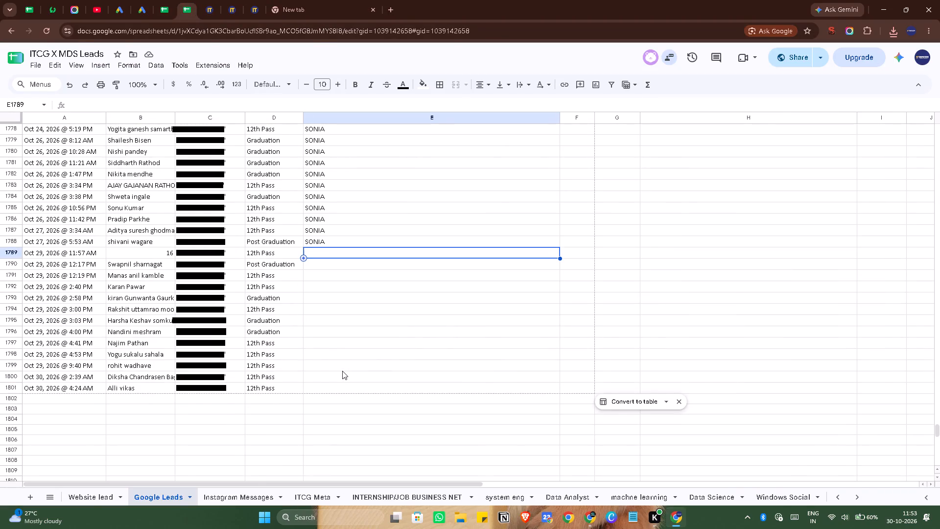
{"action": "left_click", "coordinate": [153, 252]}
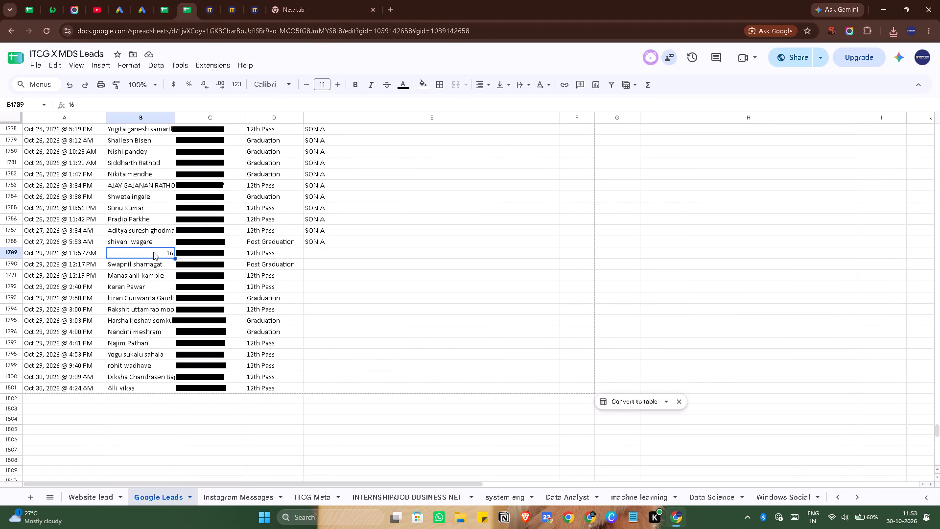
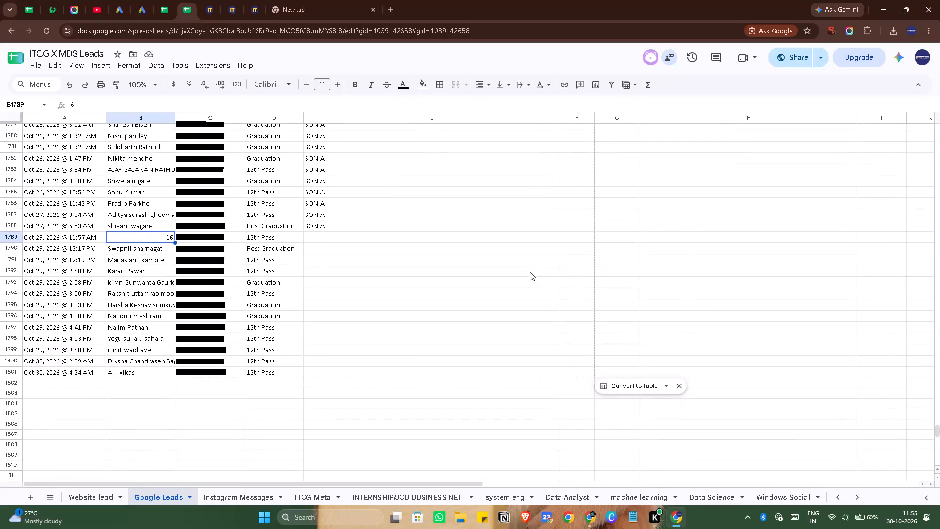
Review the newly pasted October 29–30 leads in Google Leads against the earlier October rows above them, including their remarks column.
{"action": "scroll", "coordinate": [530, 272], "scroll_direction": "up", "scroll_amount": 4}
{"action": "scroll", "coordinate": [530, 272], "scroll_direction": "right", "scroll_amount": 2}
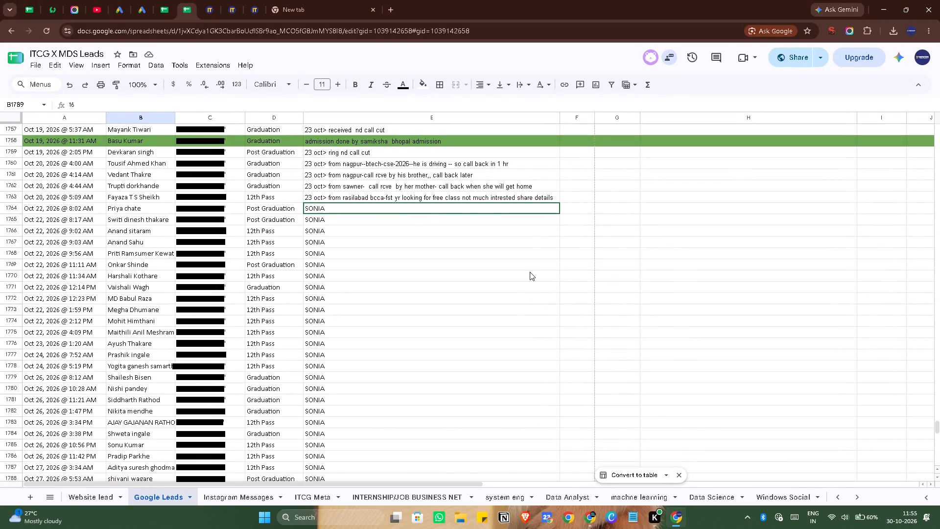
{"action": "scroll", "coordinate": [530, 272], "scroll_direction": "up", "scroll_amount": 3}
{"action": "scroll", "coordinate": [530, 272], "scroll_direction": "down", "scroll_amount": 3}
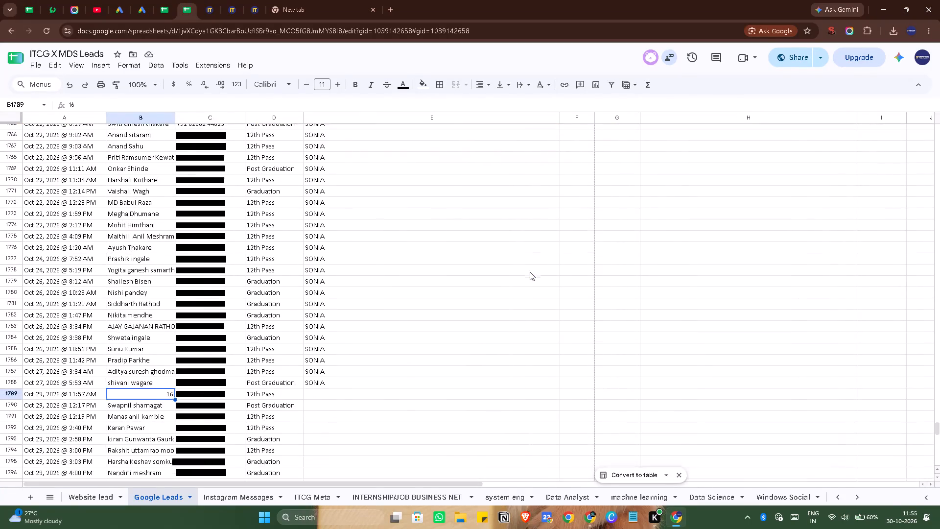
{"action": "scroll", "coordinate": [530, 272], "scroll_direction": "down", "scroll_amount": 1}
{"action": "scroll", "coordinate": [530, 272], "scroll_direction": "left", "scroll_amount": 1}
{"action": "scroll", "coordinate": [530, 272], "scroll_direction": "down", "scroll_amount": 2}
{"action": "scroll", "coordinate": [530, 272], "scroll_direction": "right", "scroll_amount": 1}
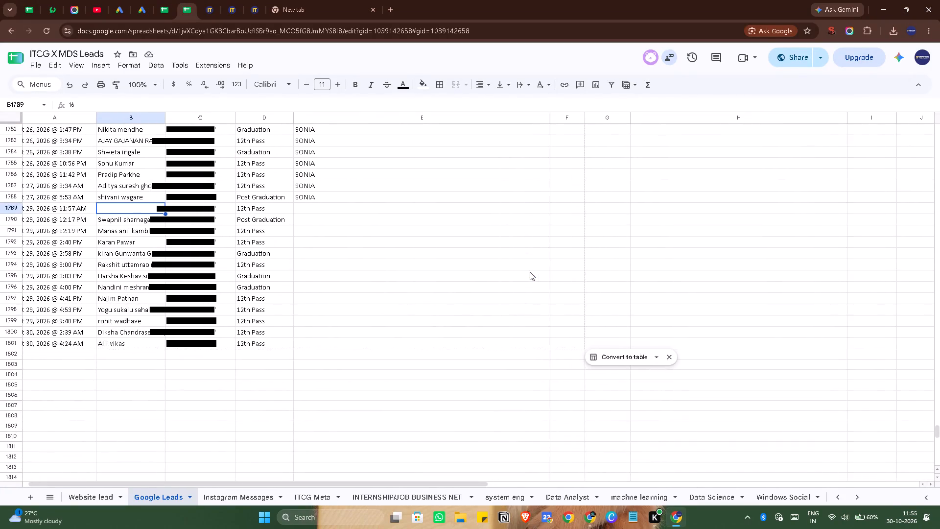
{"action": "scroll", "coordinate": [530, 272], "scroll_direction": "right", "scroll_amount": 1}
{"action": "scroll", "coordinate": [530, 272], "scroll_direction": "up", "scroll_amount": 2}
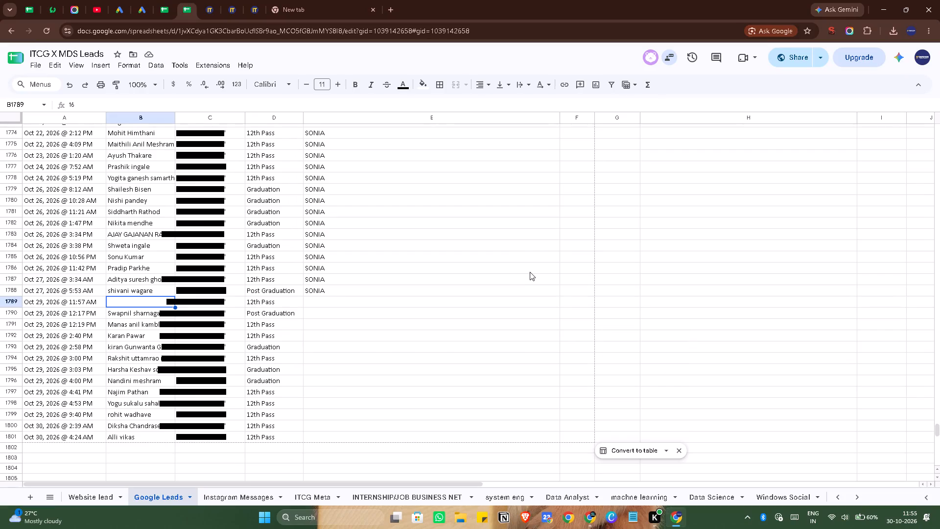
{"action": "left_click", "coordinate": [680, 237]}
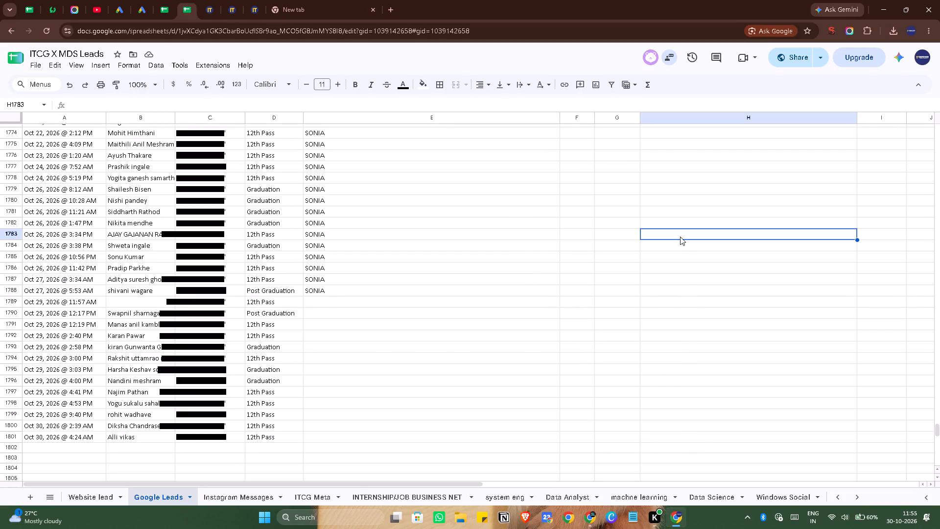
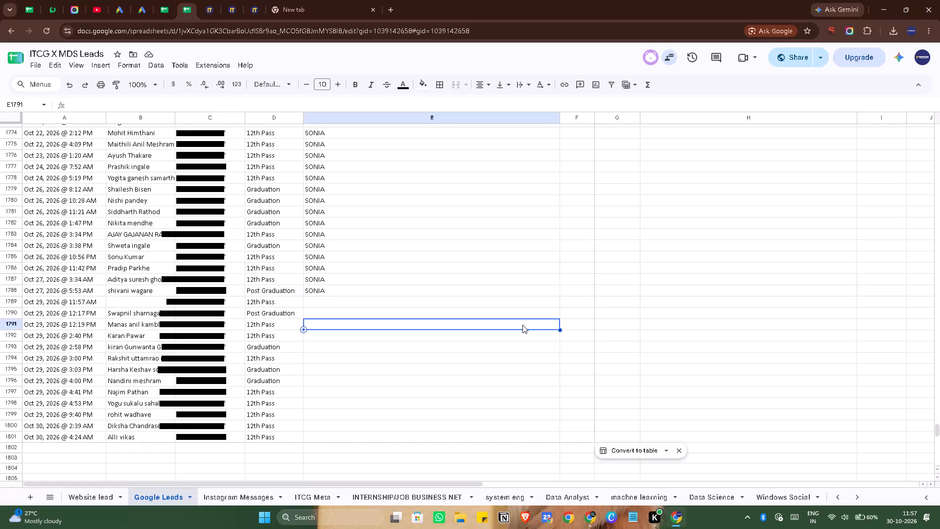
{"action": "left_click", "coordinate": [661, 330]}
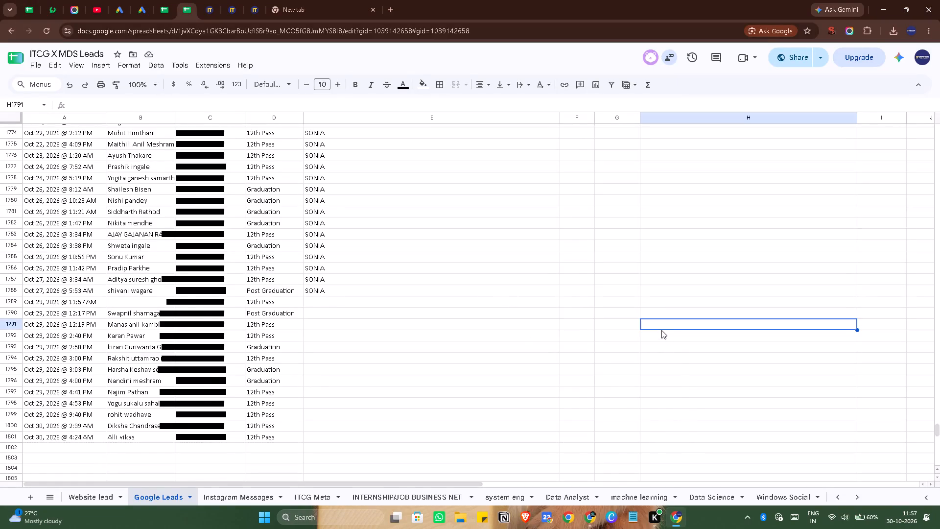
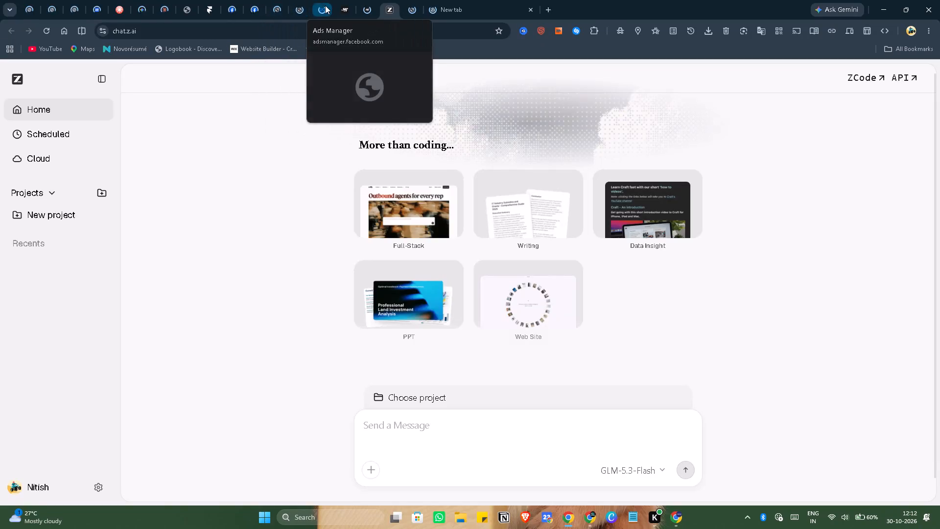
Switch to Ads Manager and set the IT Campus Bhopal campaigns' date range to 29–30 October 2026.
{"action": "left_click", "coordinate": [325, 5]}
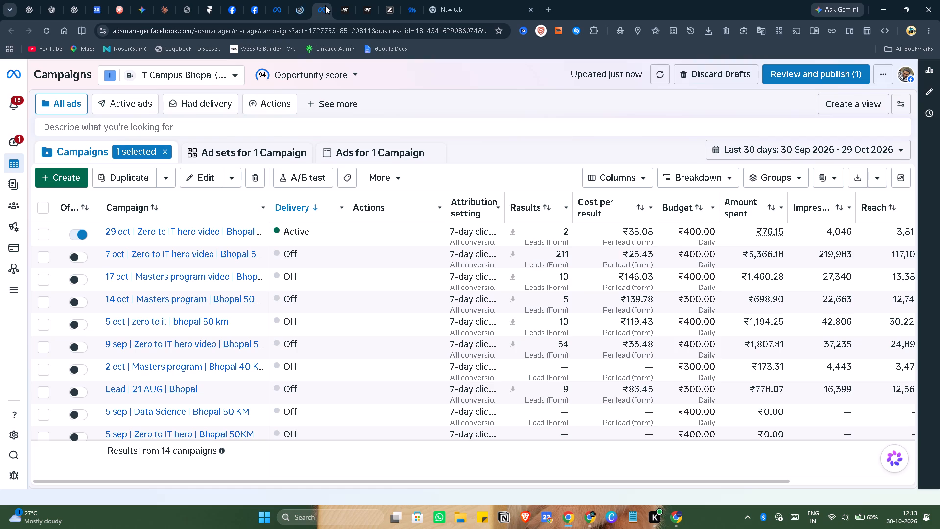
{"action": "scroll", "coordinate": [325, 5], "scroll_direction": "down", "scroll_amount": 2}
{"action": "left_click", "coordinate": [896, 149]}
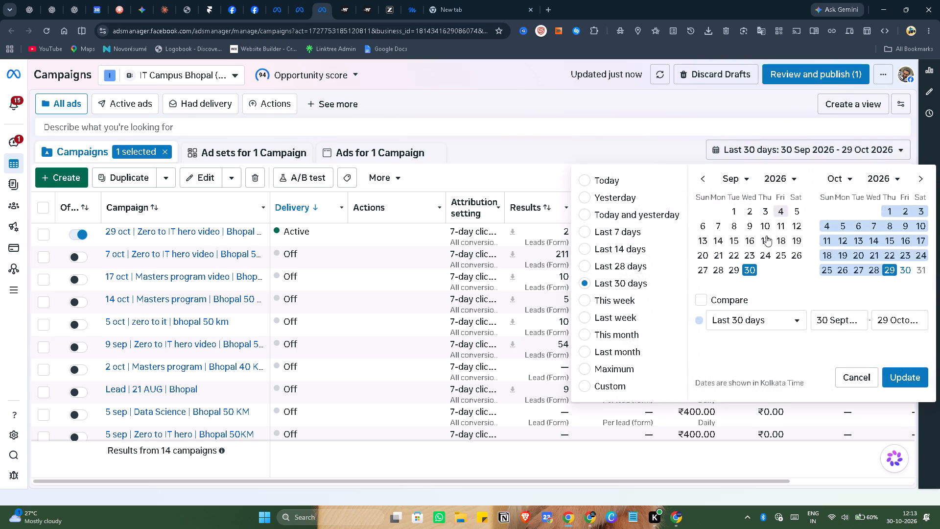
{"action": "left_click", "coordinate": [880, 266]}
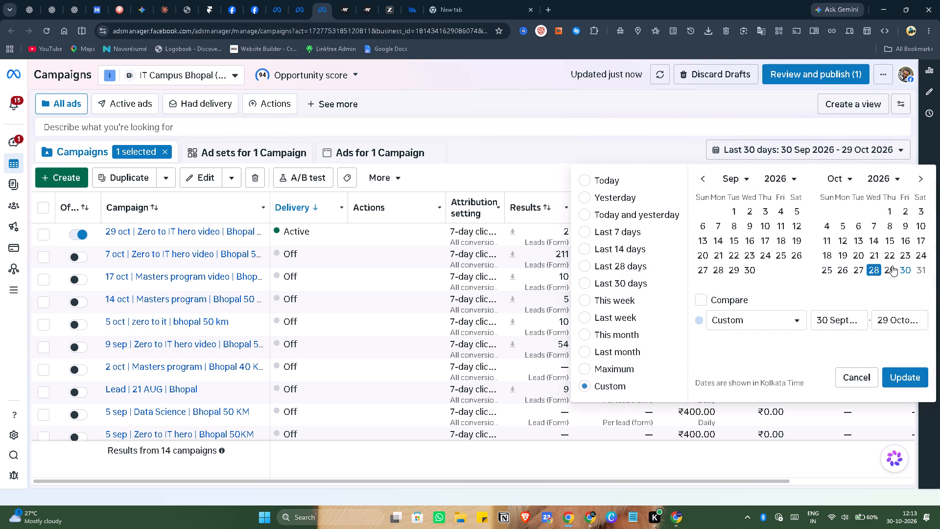
{"action": "left_click", "coordinate": [763, 268]}
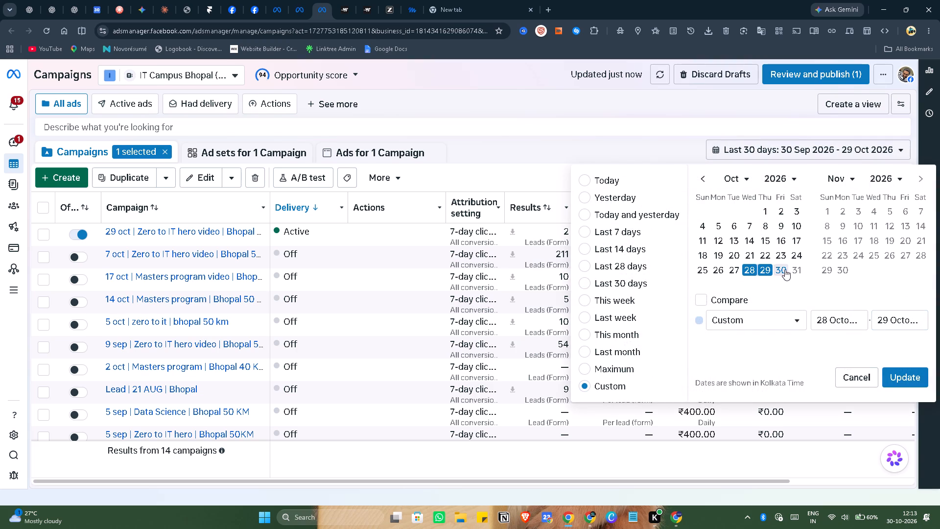
{"action": "left_click", "coordinate": [785, 269]}
{"action": "left_click", "coordinate": [768, 265]}
{"action": "left_click", "coordinate": [913, 375]}
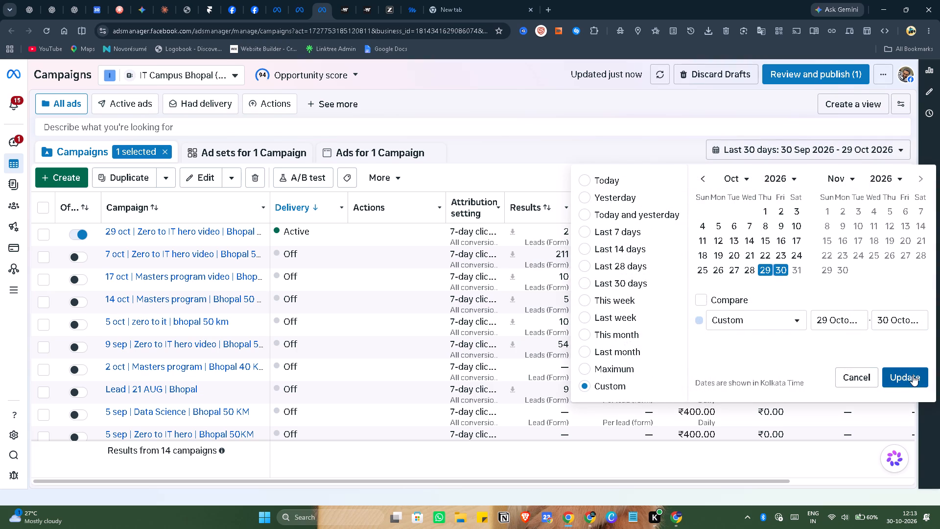
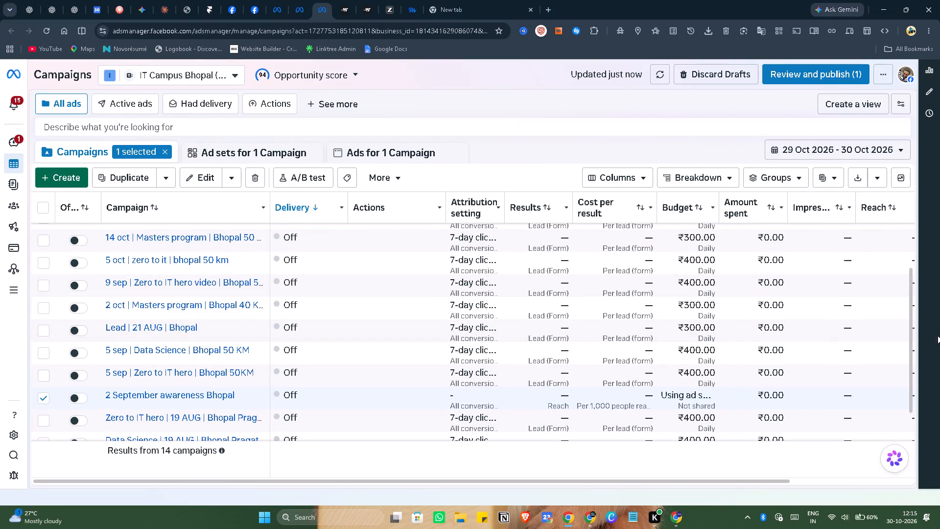
Reapply the custom date range of 29–30 October 2026 to the IT Campus Bhopal campaigns.
{"action": "scroll", "coordinate": [340, 291], "scroll_direction": "up", "scroll_amount": 8}
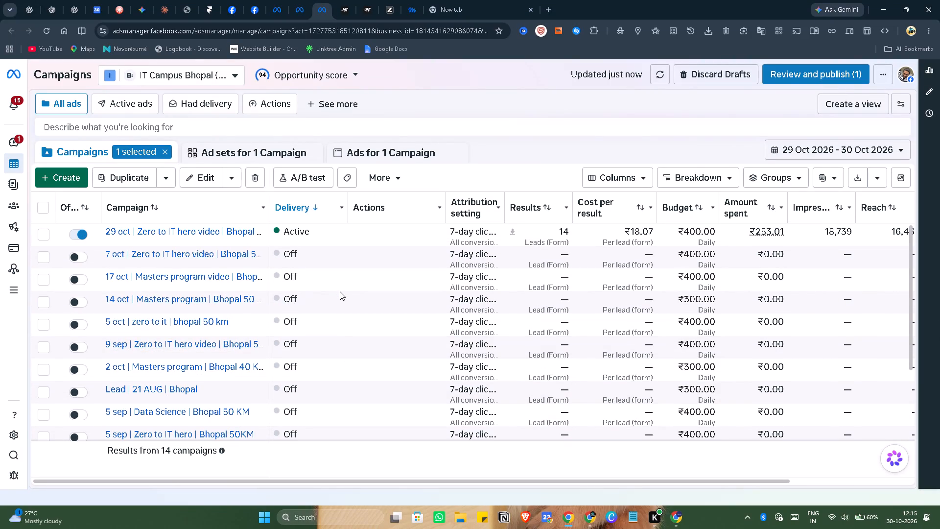
{"action": "scroll", "coordinate": [340, 291], "scroll_direction": "up", "scroll_amount": 2}
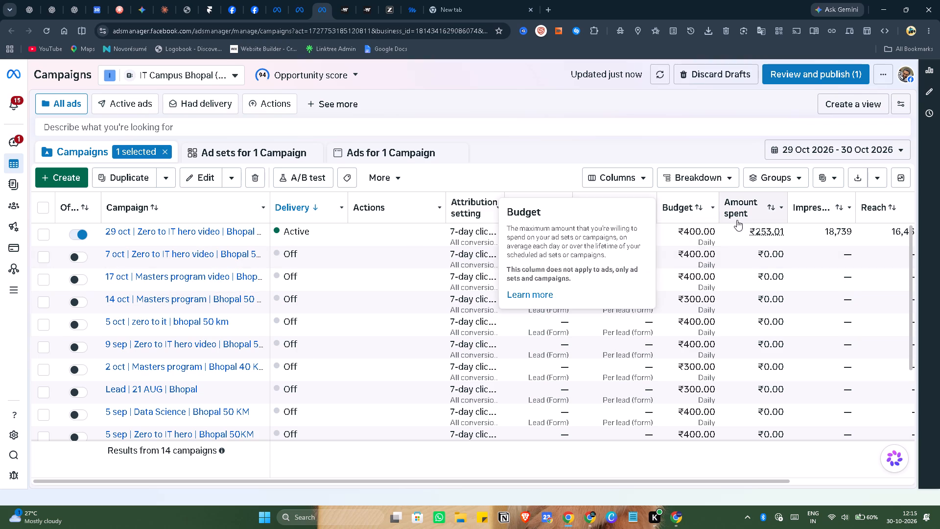
{"action": "left_click", "coordinate": [904, 144]}
{"action": "left_click", "coordinate": [904, 144]}
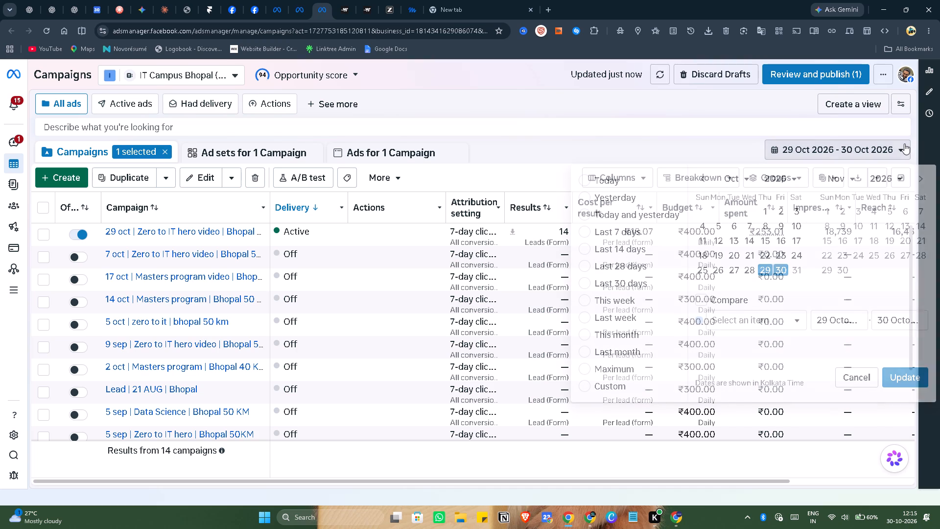
{"action": "left_click", "coordinate": [895, 146]}
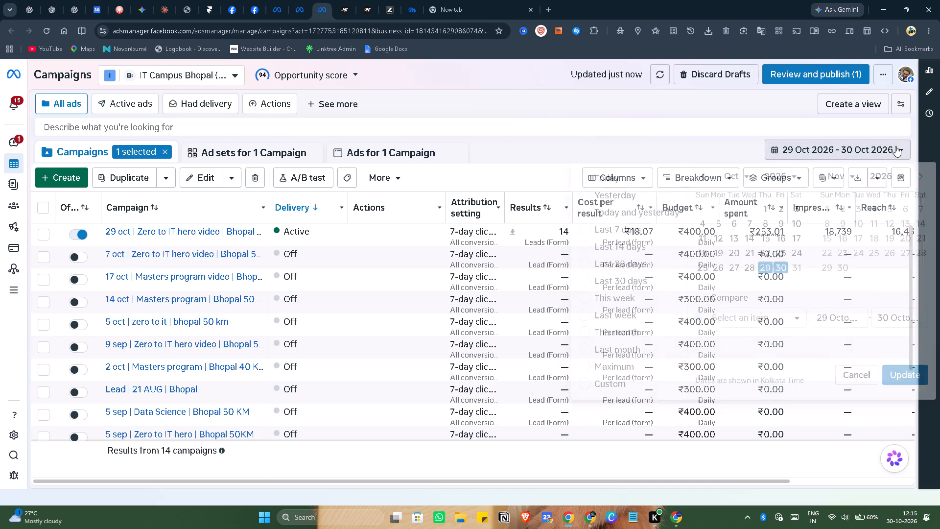
{"action": "left_click", "coordinate": [764, 273]}
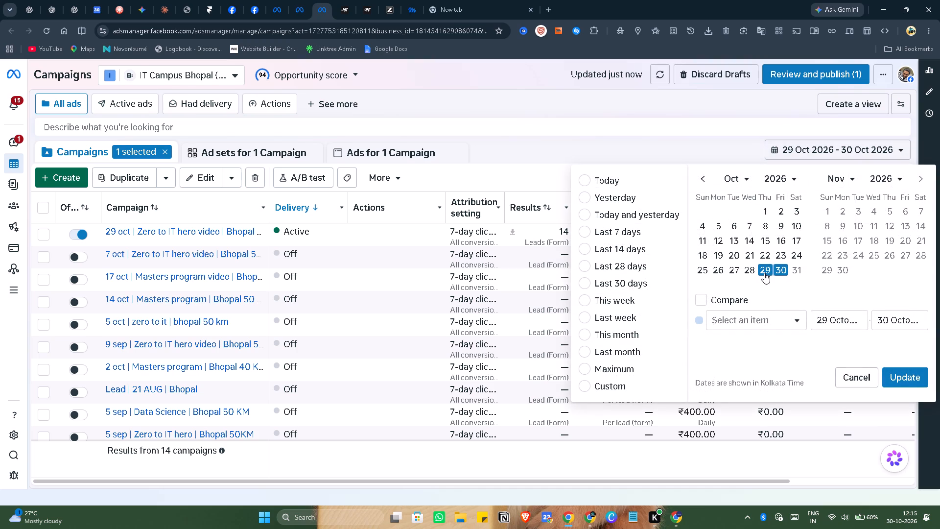
{"action": "left_click", "coordinate": [782, 275]}
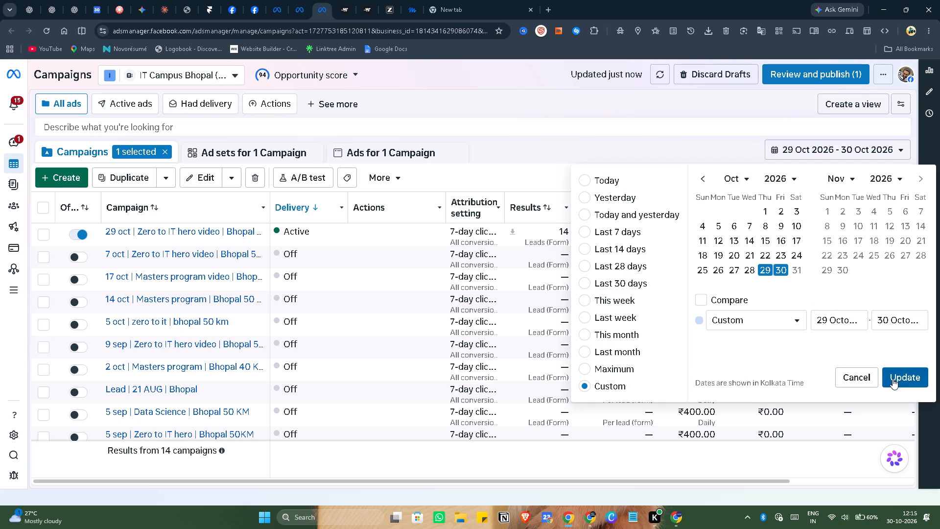
{"action": "left_click", "coordinate": [895, 378]}
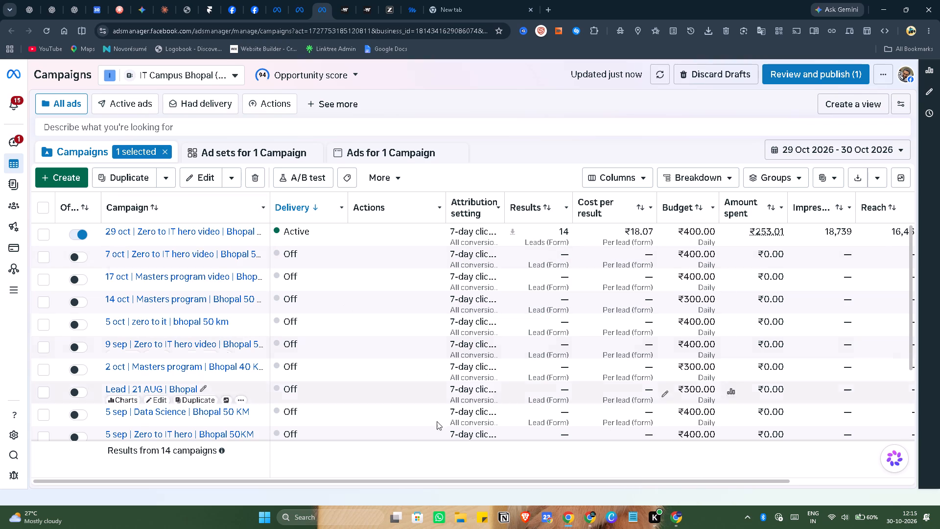
Open a separate Chrome window with the MDS profile, then minimise it to return to the Ads Manager campaigns.
{"action": "right_click", "coordinate": [571, 512]}
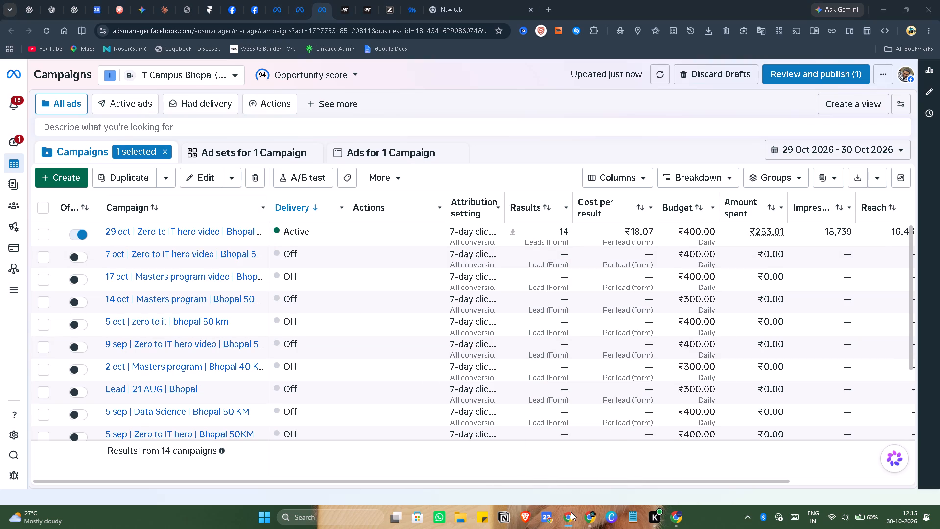
{"action": "left_click", "coordinate": [540, 444]}
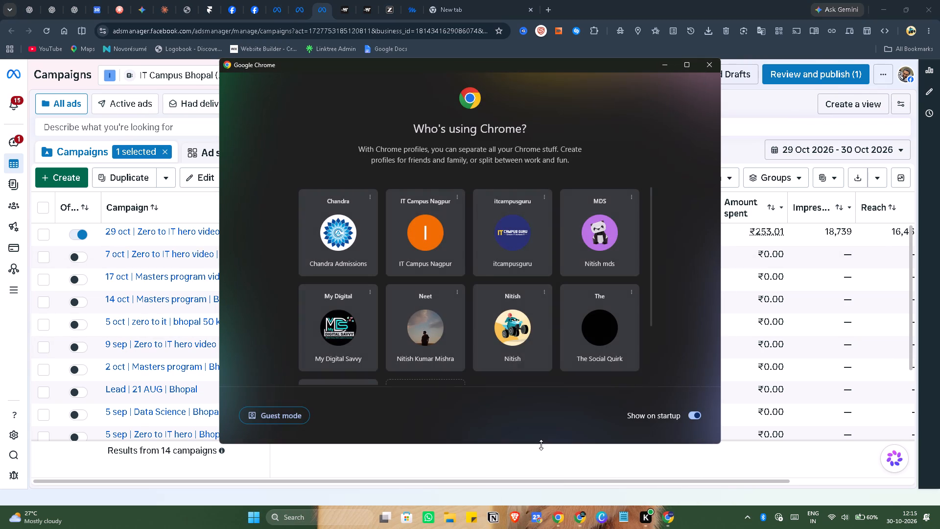
{"action": "scroll", "coordinate": [484, 258], "scroll_direction": "down", "scroll_amount": 2}
{"action": "scroll", "coordinate": [622, 211], "scroll_direction": "up", "scroll_amount": 2}
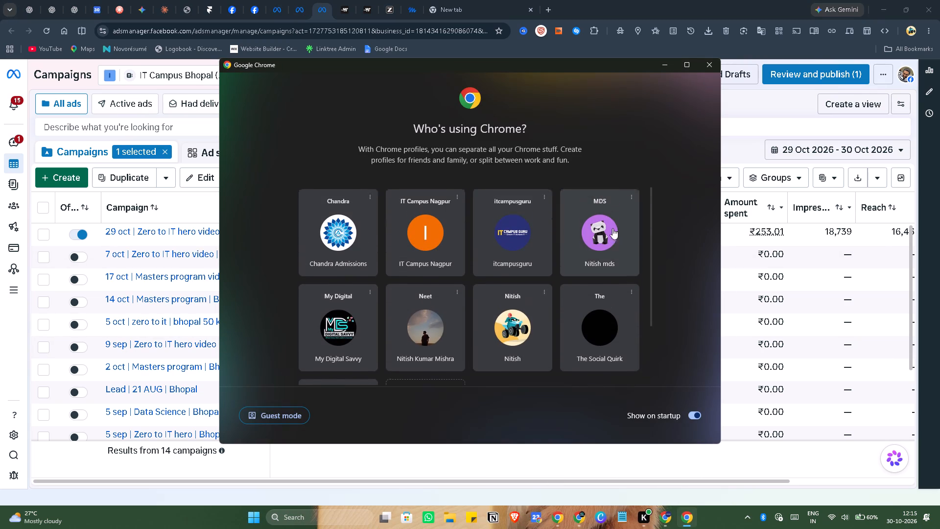
{"action": "left_click", "coordinate": [612, 228]}
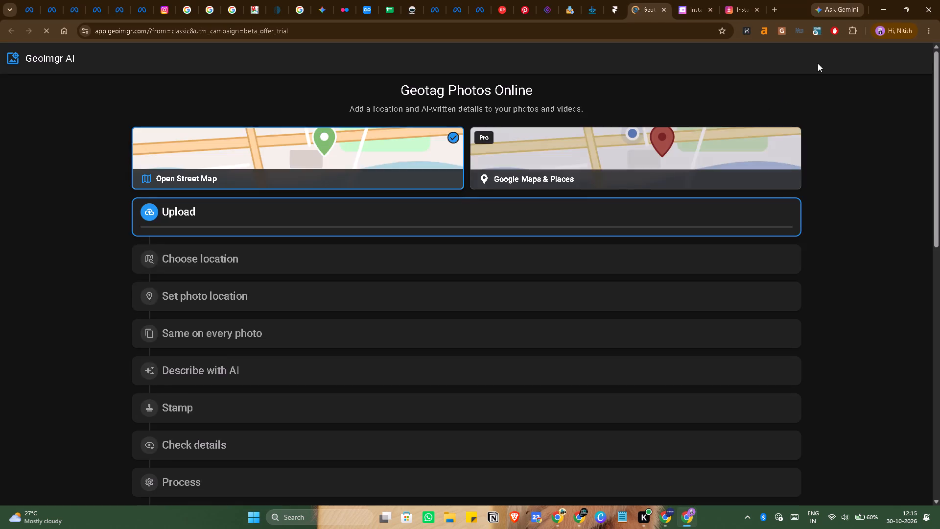
{"action": "left_click", "coordinate": [888, 7]}
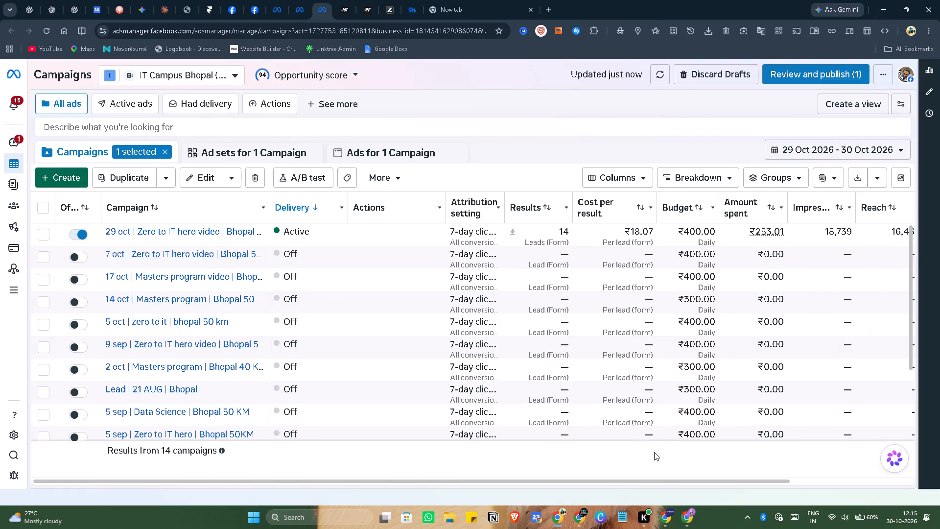